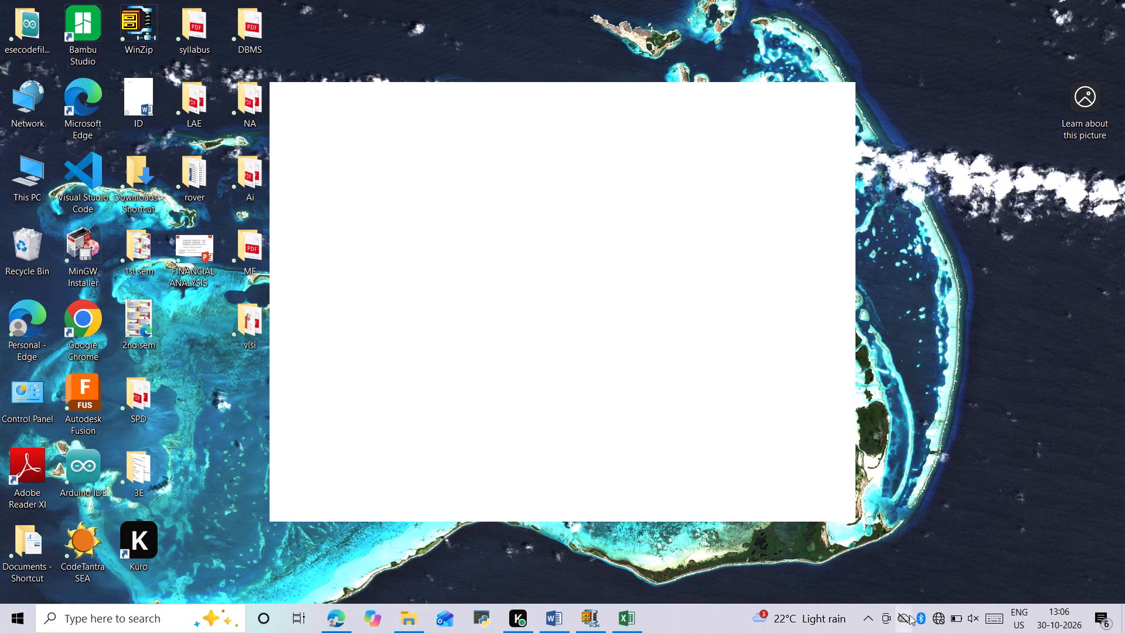
# Check the computer's Wi-Fi connection in the list of available networks, and close the list.
pyautogui.click(932, 609)
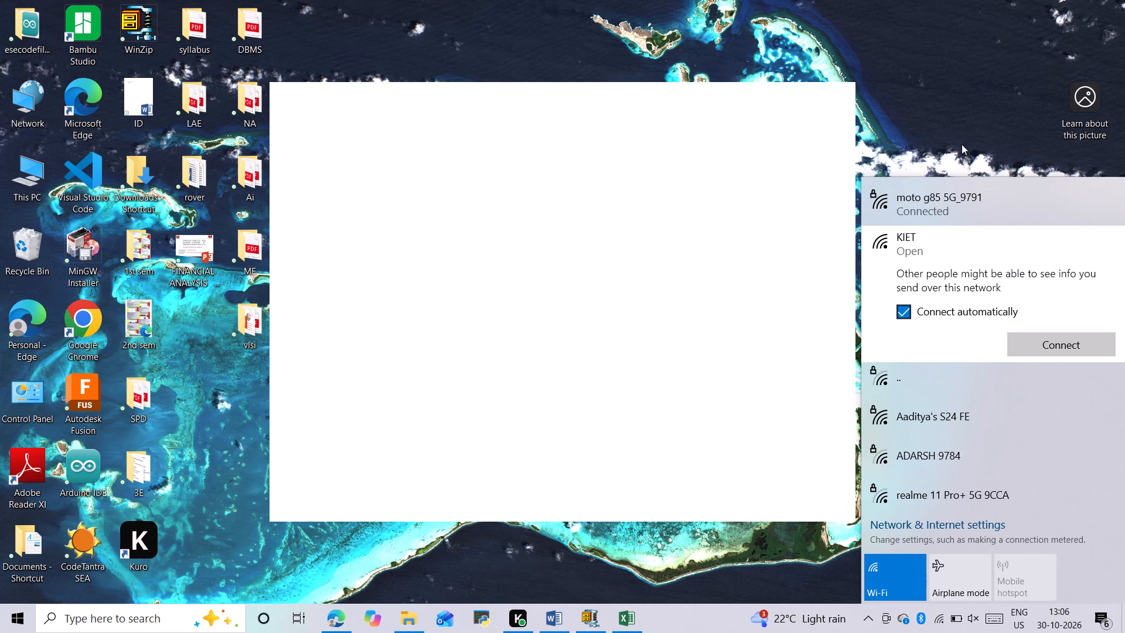
pyautogui.click(991, 130)
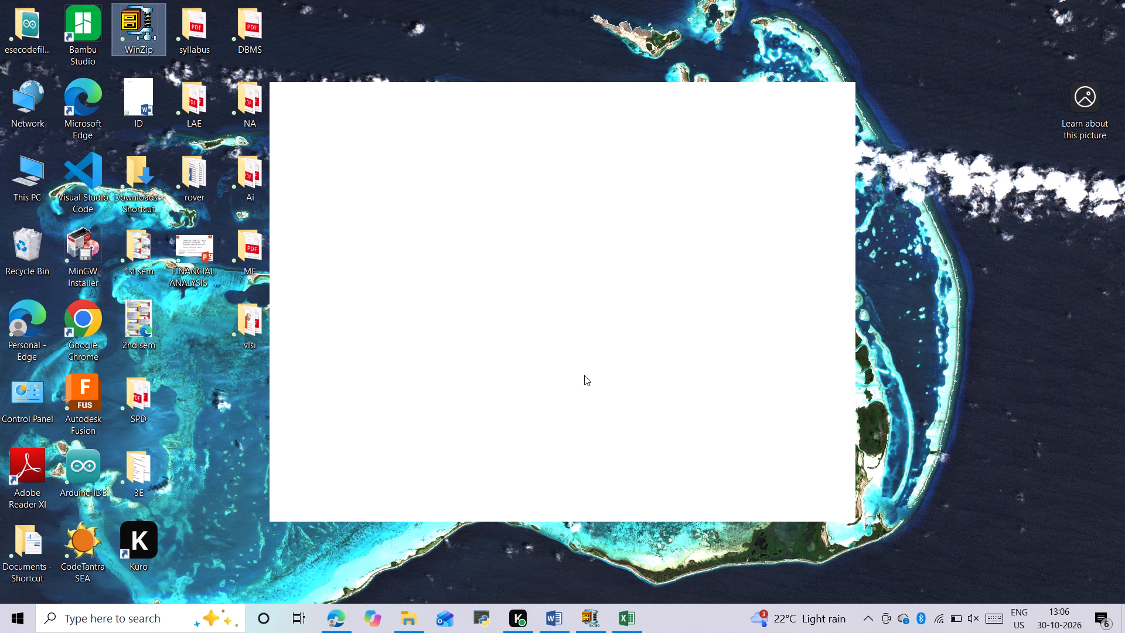
# Switch to Word with the CCM_301026 document open.
pyautogui.click(551, 615)
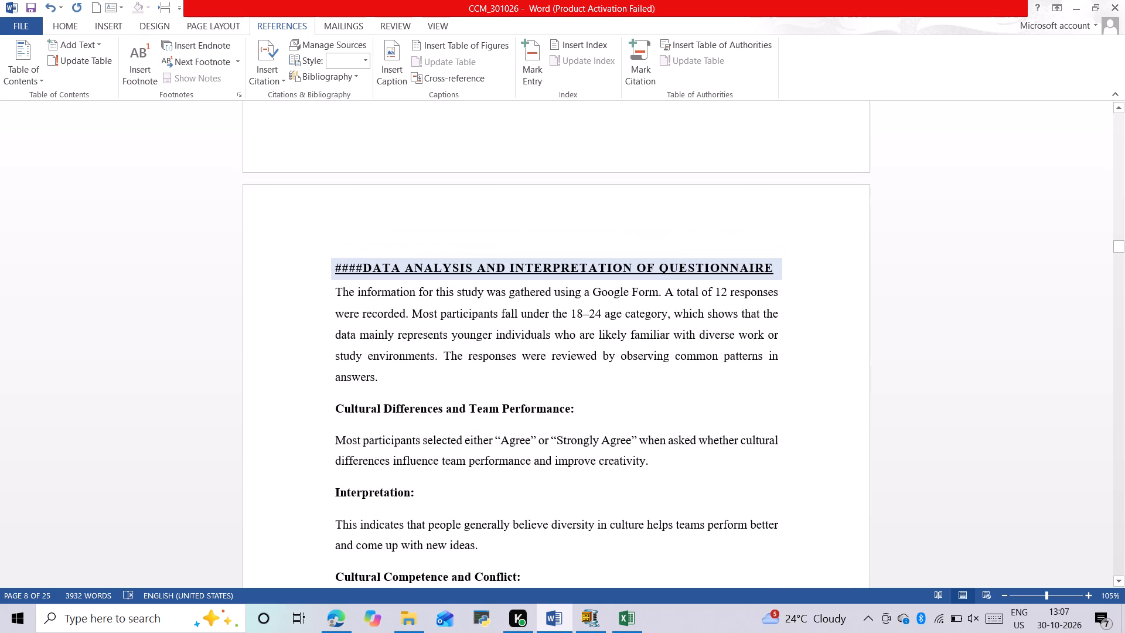
# Insert Plain Number 2 page numbers at the bottom of the document's pages and return to the body text.
pyautogui.doubleClick(582, 161)
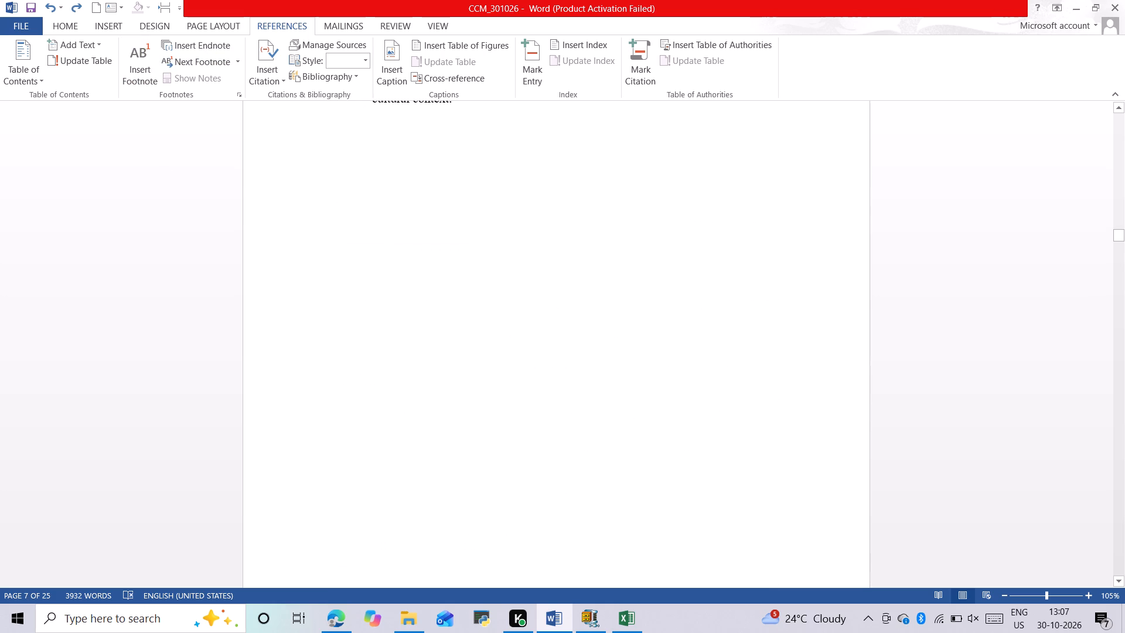
pyautogui.doubleClick(513, 209)
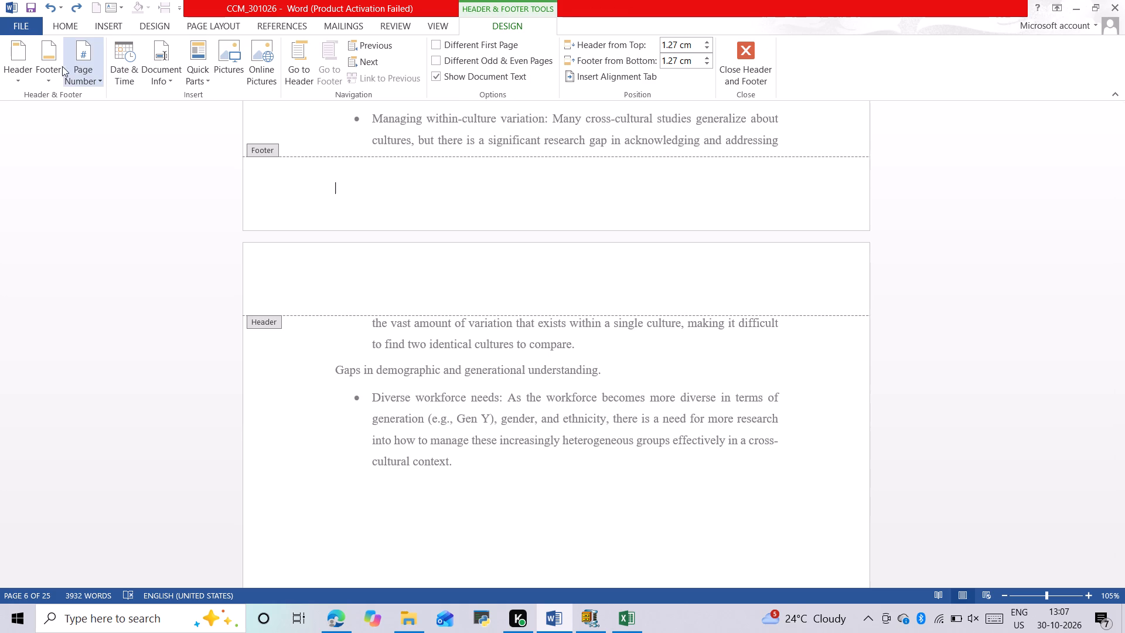
pyautogui.click(74, 80)
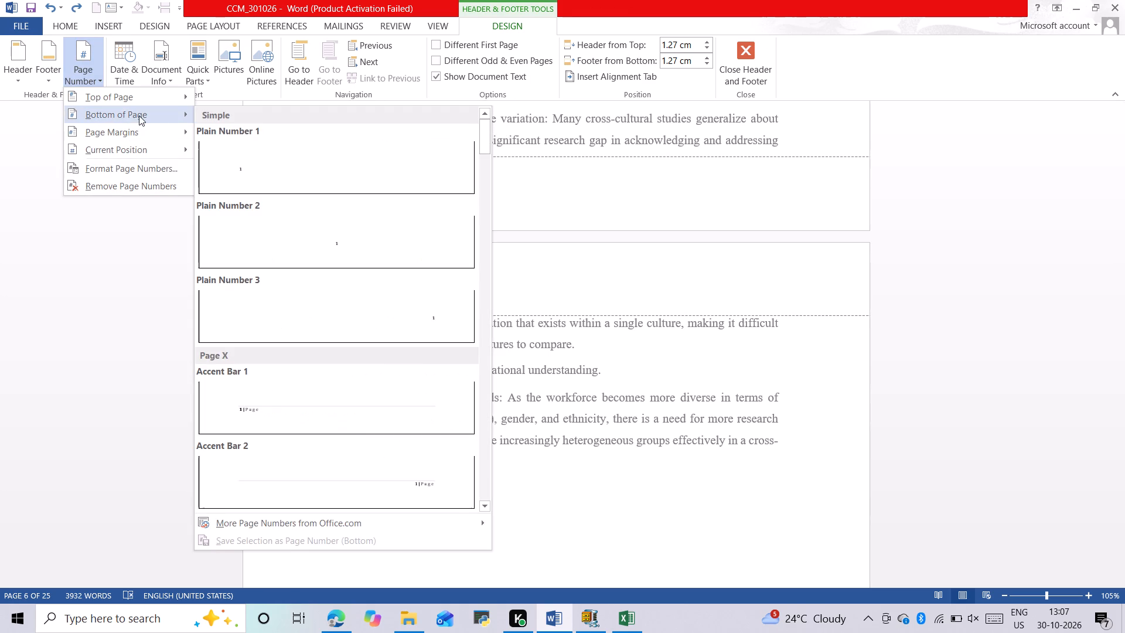
pyautogui.click(334, 233)
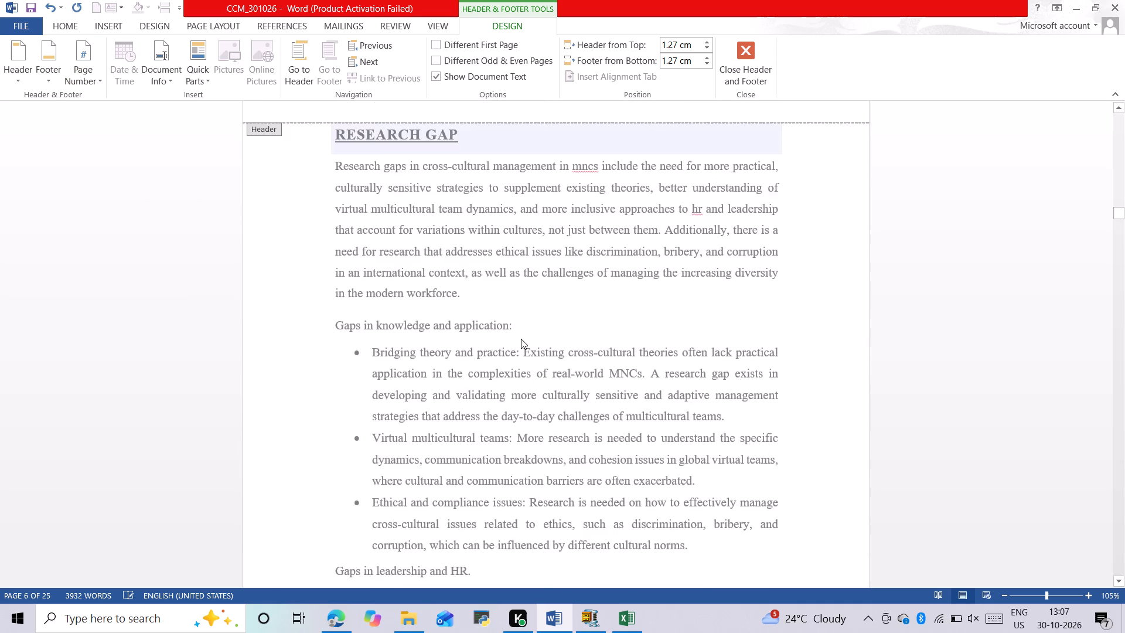
pyautogui.doubleClick(559, 415)
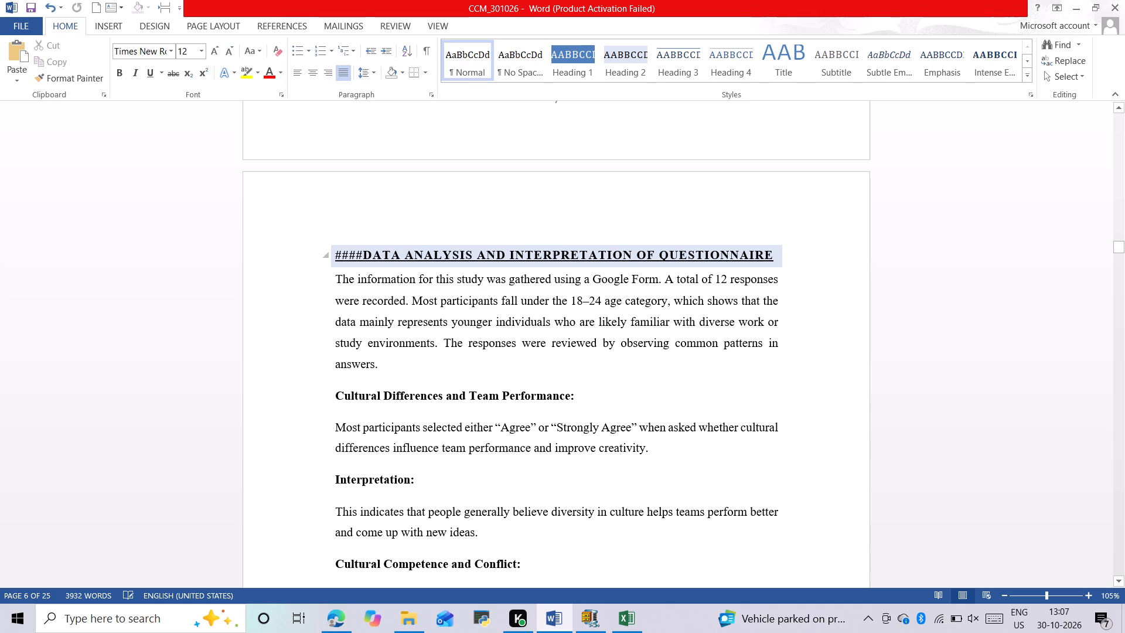
# Delete the "####" prefix from the "DATA ANALYSIS AND INTERPRETATION OF QUESTIONNAIRE" heading.
pyautogui.click(359, 256)
pyautogui.press('BackSpace')
pyautogui.press('BackSpace')
pyautogui.press('BackSpace')
pyautogui.press('BackSpace')
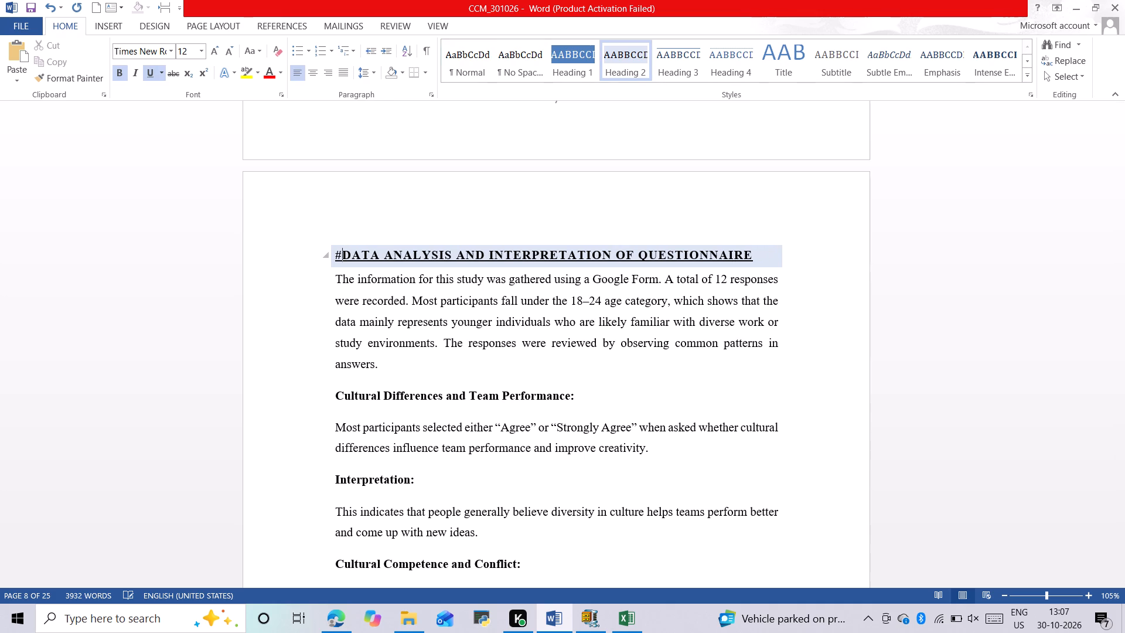
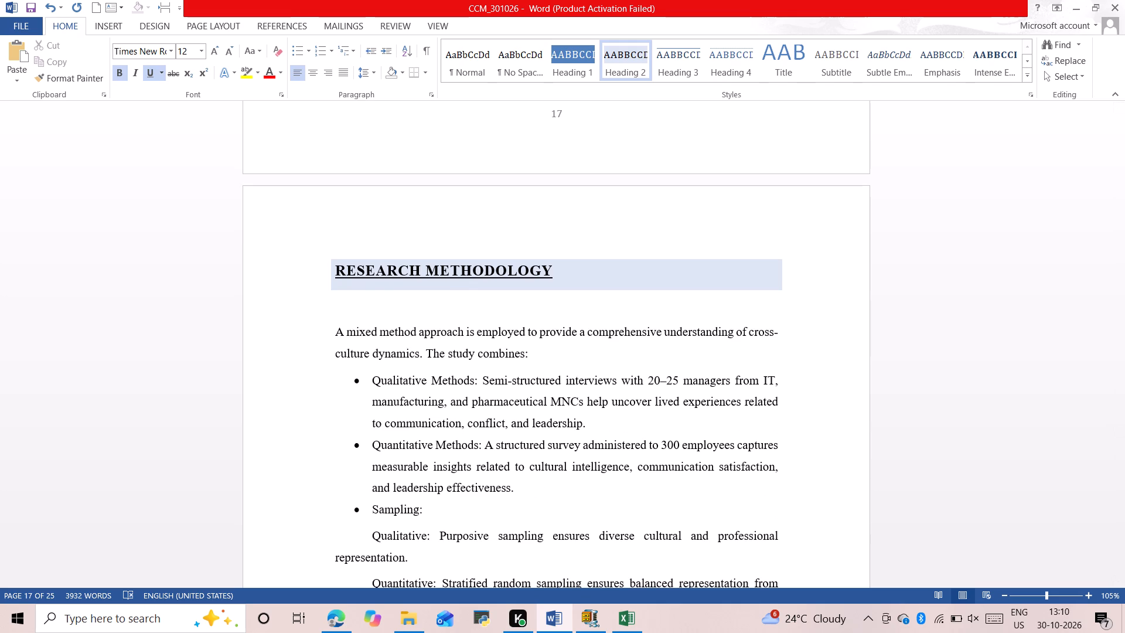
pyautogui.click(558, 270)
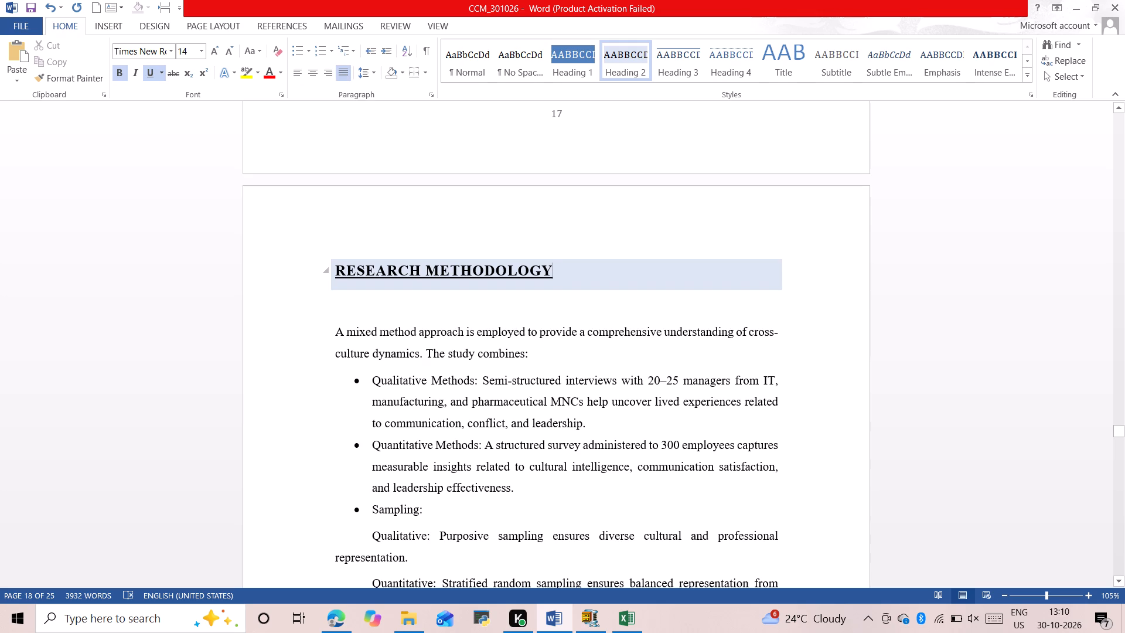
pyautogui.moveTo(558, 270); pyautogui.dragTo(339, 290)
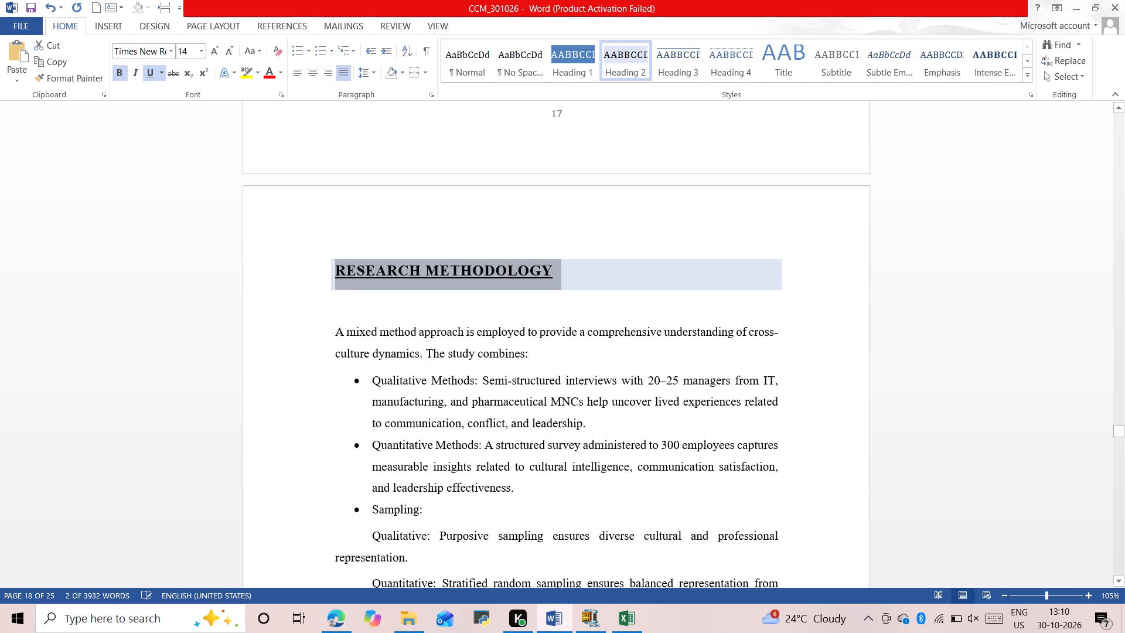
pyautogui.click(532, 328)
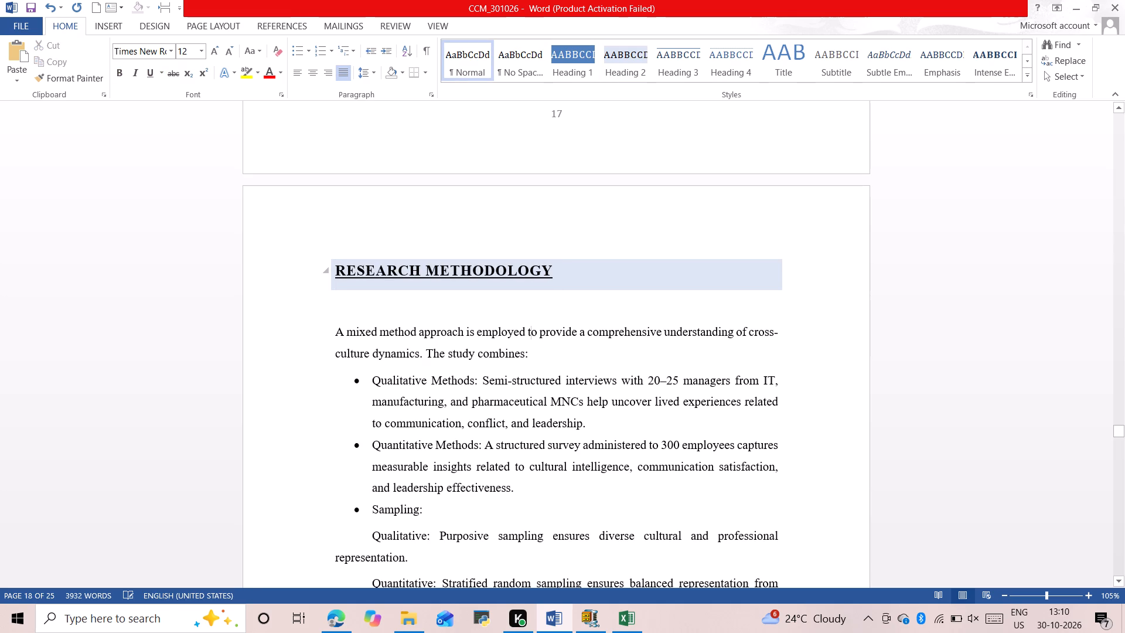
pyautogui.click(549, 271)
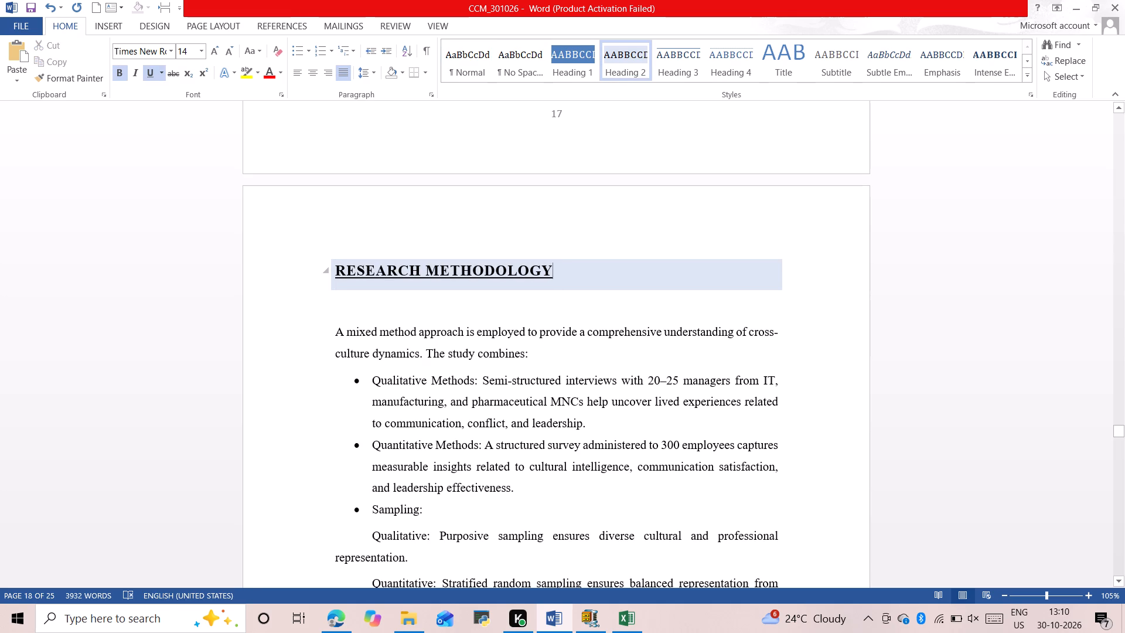
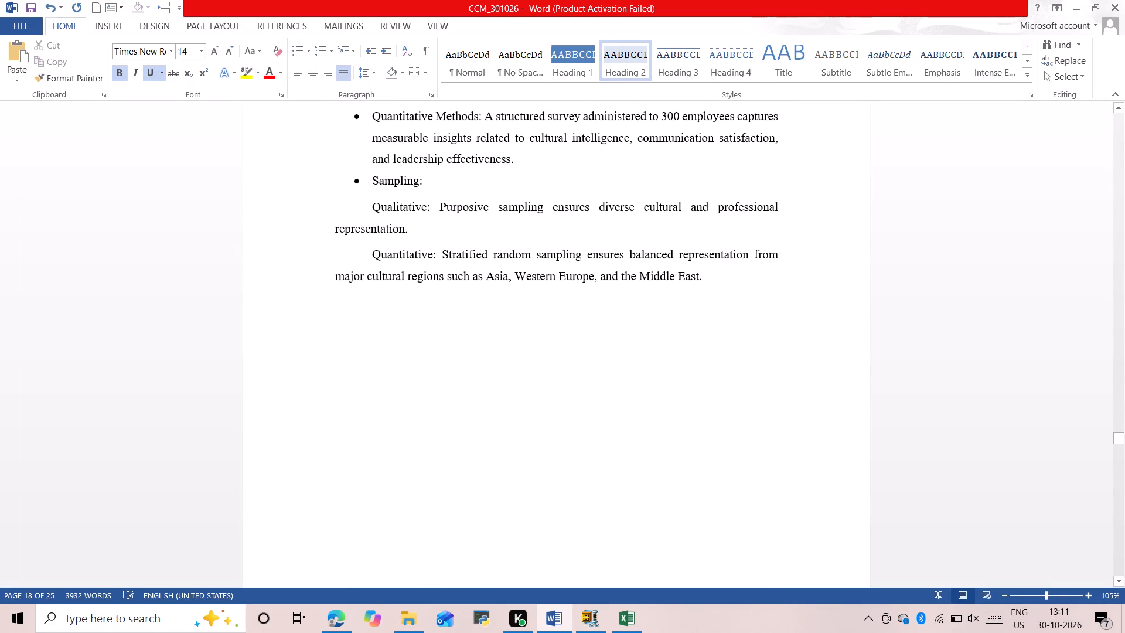
# Insert a page break on a new line after the Quantitative sampling paragraph that ends the research methodology section.
pyautogui.click(727, 292)
pyautogui.press('Return')
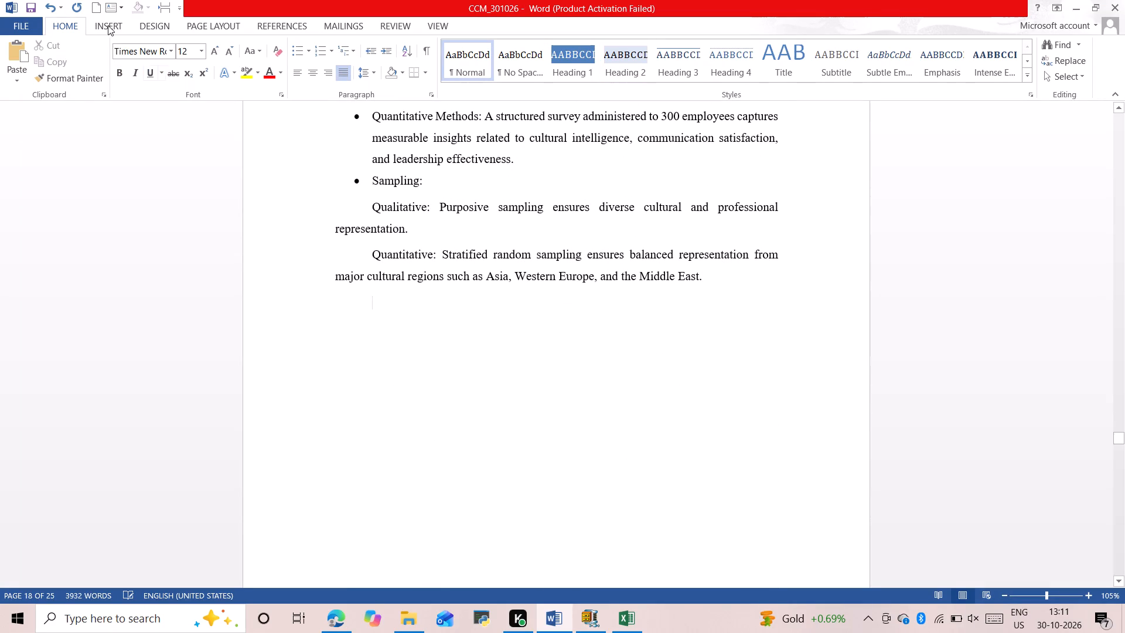
pyautogui.click(158, 6)
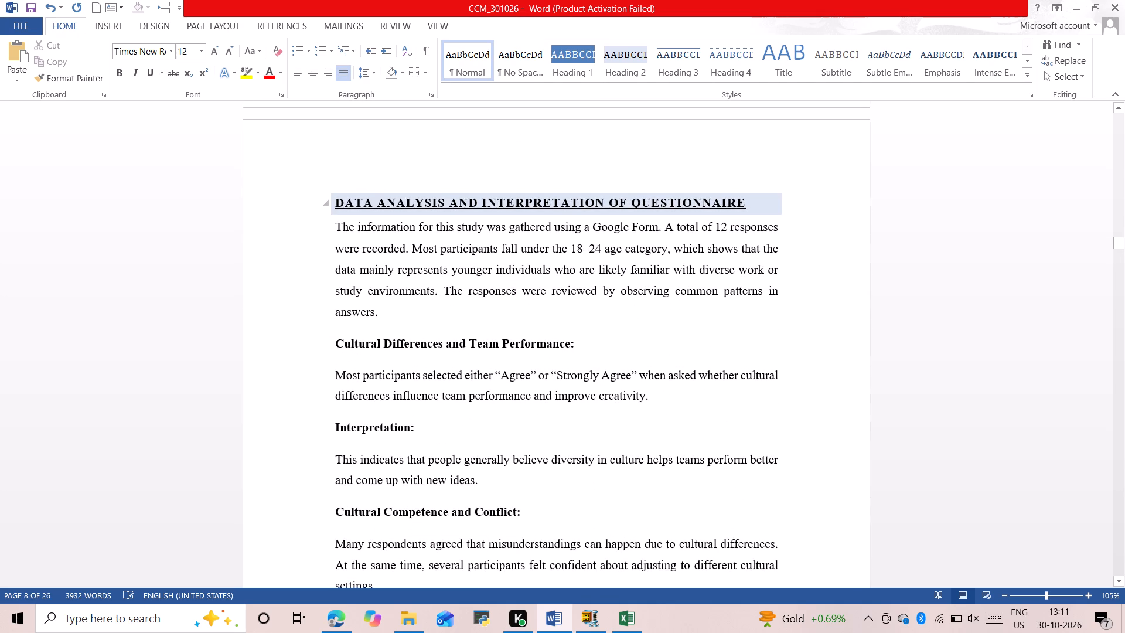
# Cut the entire "Data Analysis and Interpretation of Questionnaire" section, from its heading through the Overall Impact interpretation.
pyautogui.moveTo(337, 200); pyautogui.dragTo(509, 418)
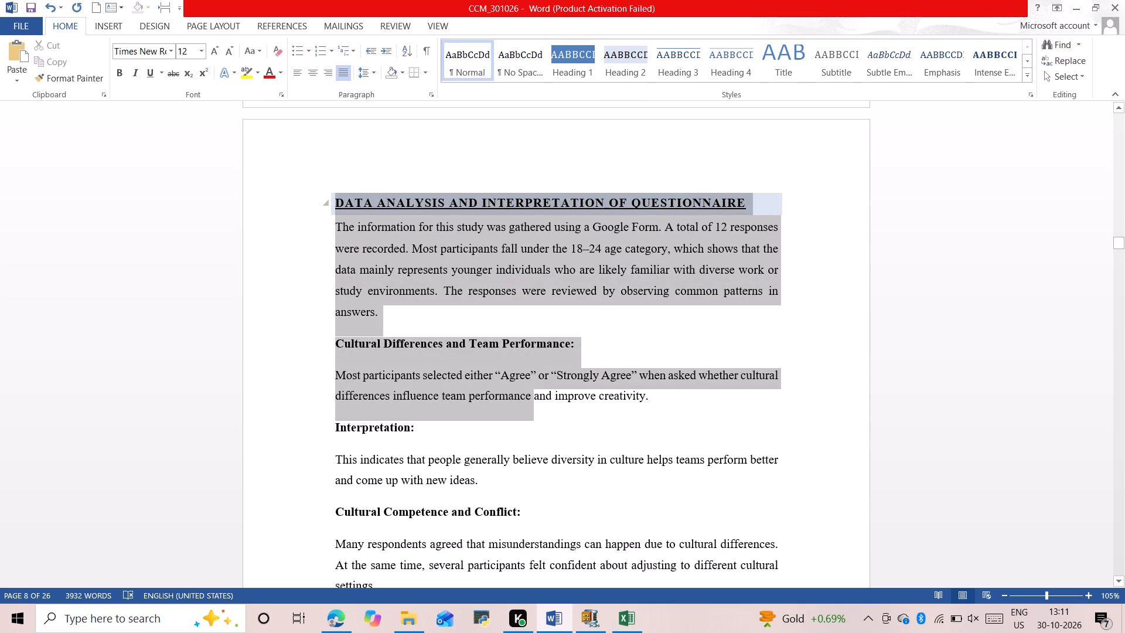
pyautogui.moveTo(509, 418); pyautogui.dragTo(584, 438)
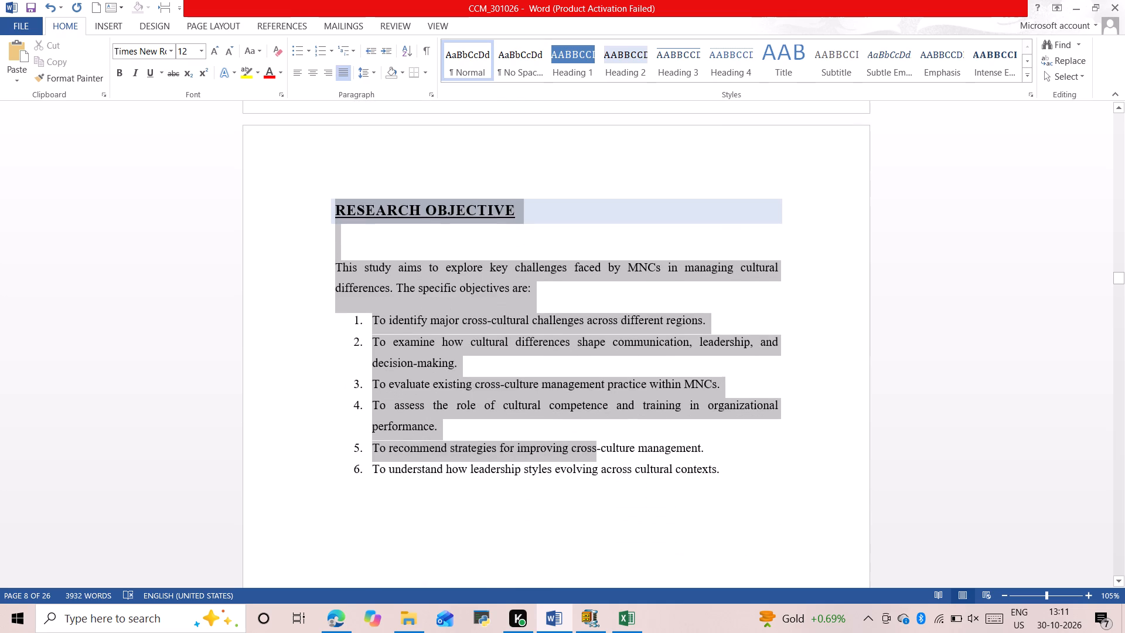
pyautogui.moveTo(584, 438); pyautogui.dragTo(484, 483)
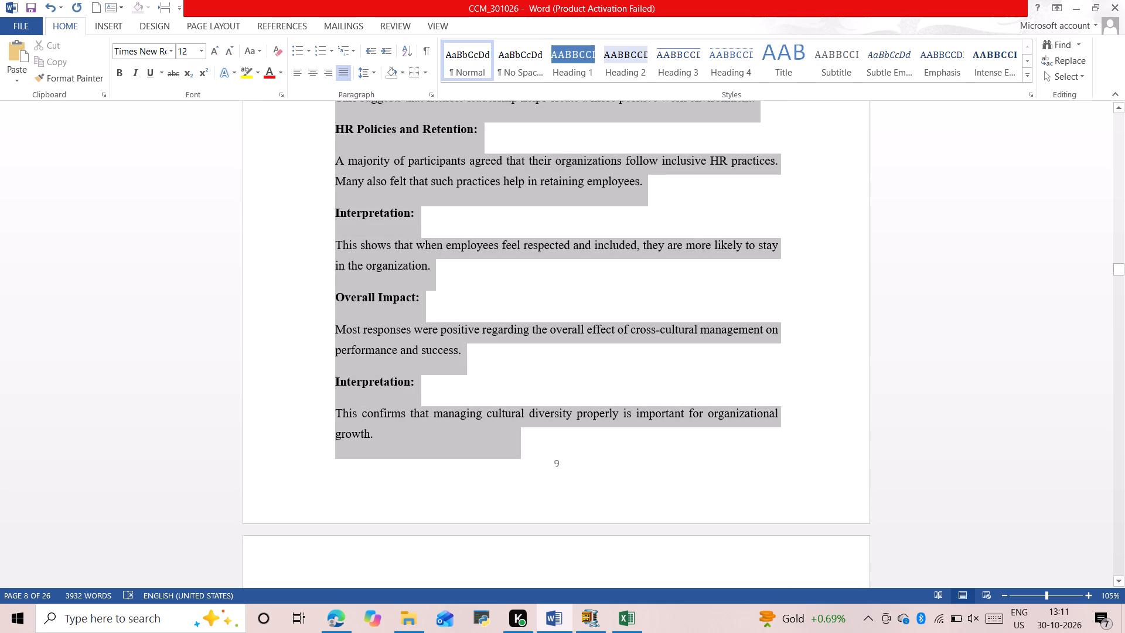
pyautogui.moveTo(484, 483); pyautogui.dragTo(475, 451)
pyautogui.hotkey('ctrl', 'x')
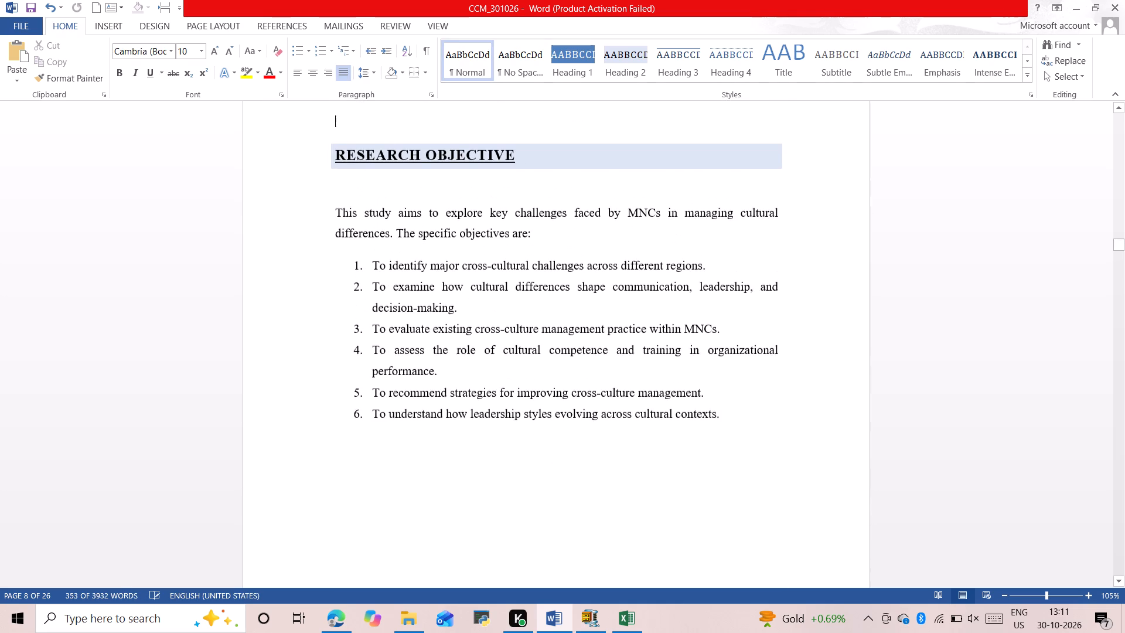
# Replace the leftover gap before Research Objective with a page break after the "Diverse workforce needs" bullet, deleting the blank lines above the heading.
pyautogui.press('pageup')
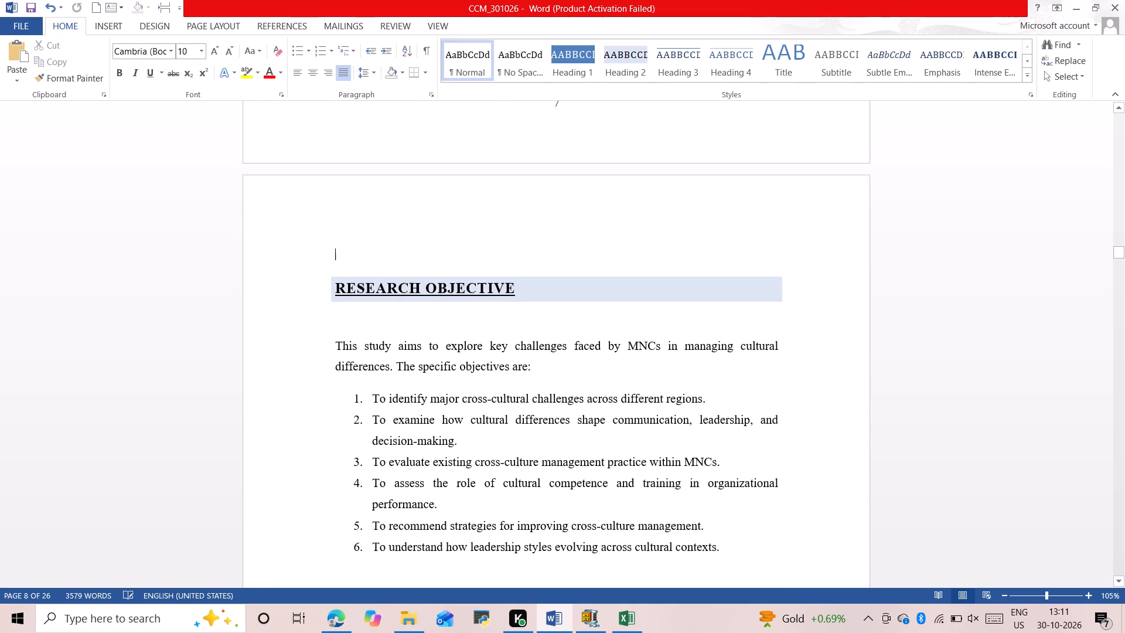
pyautogui.press('Delete')
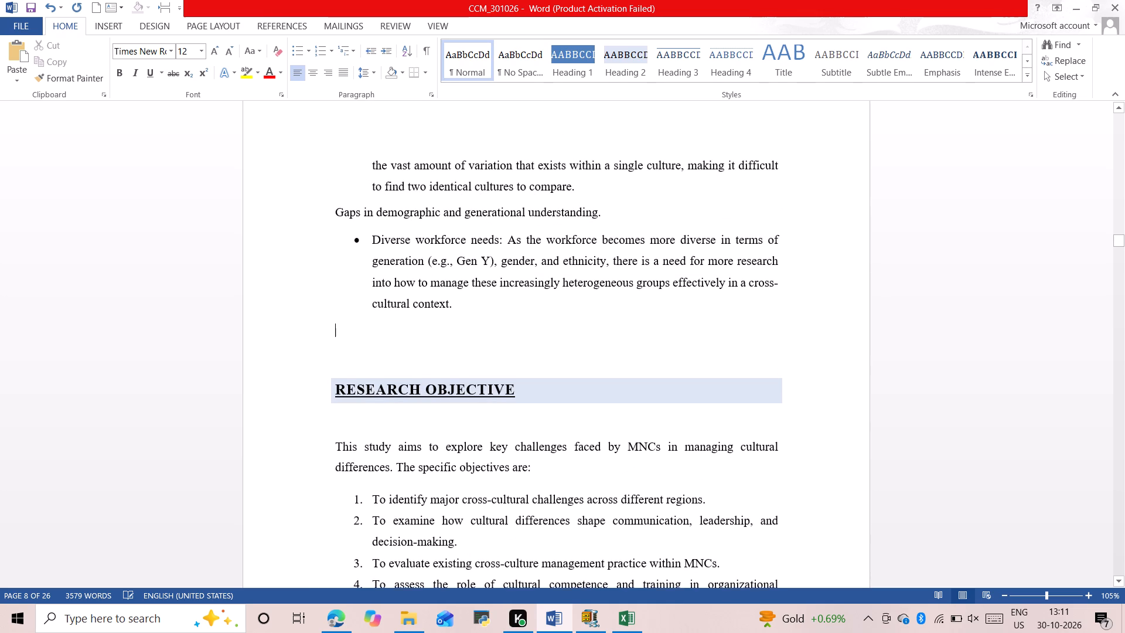
pyautogui.click(162, 4)
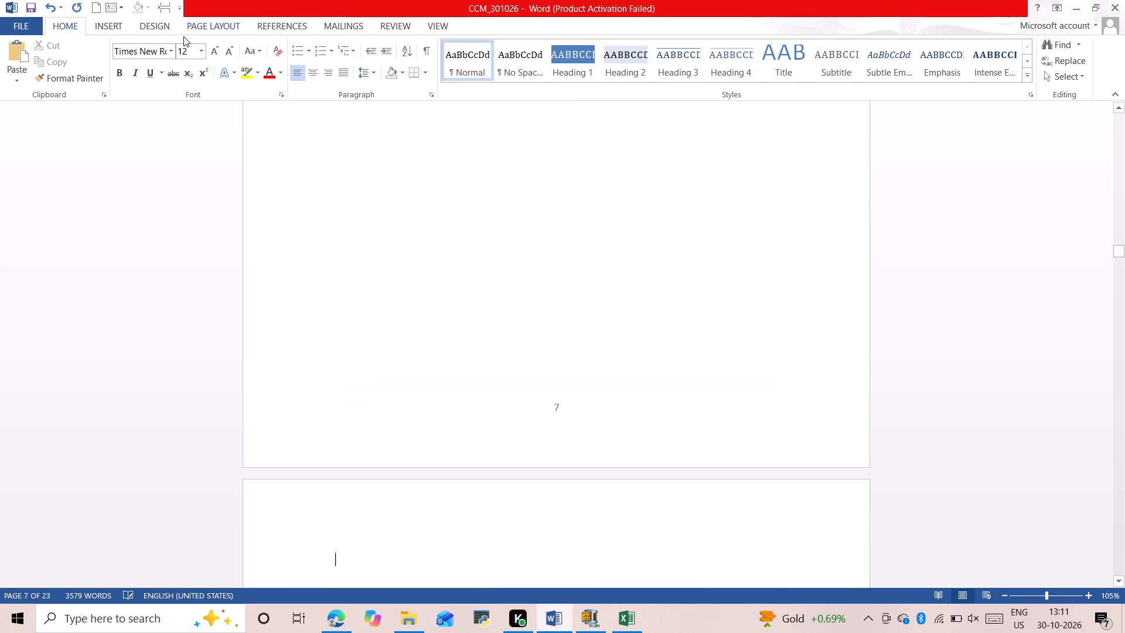
pyautogui.press('Delete')
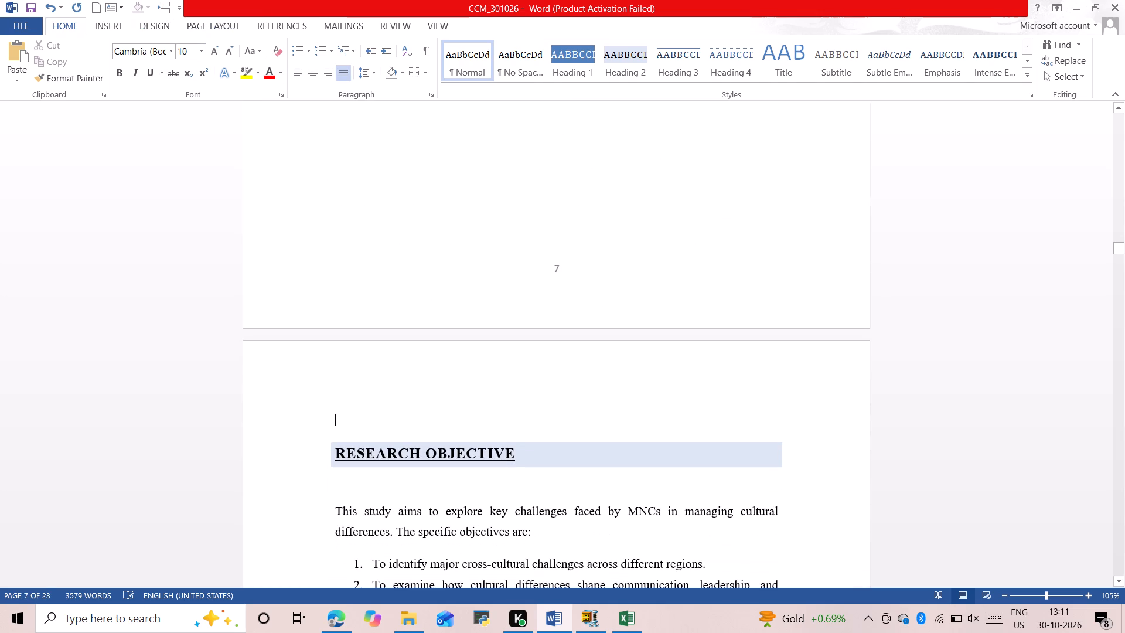
pyautogui.press('Delete')
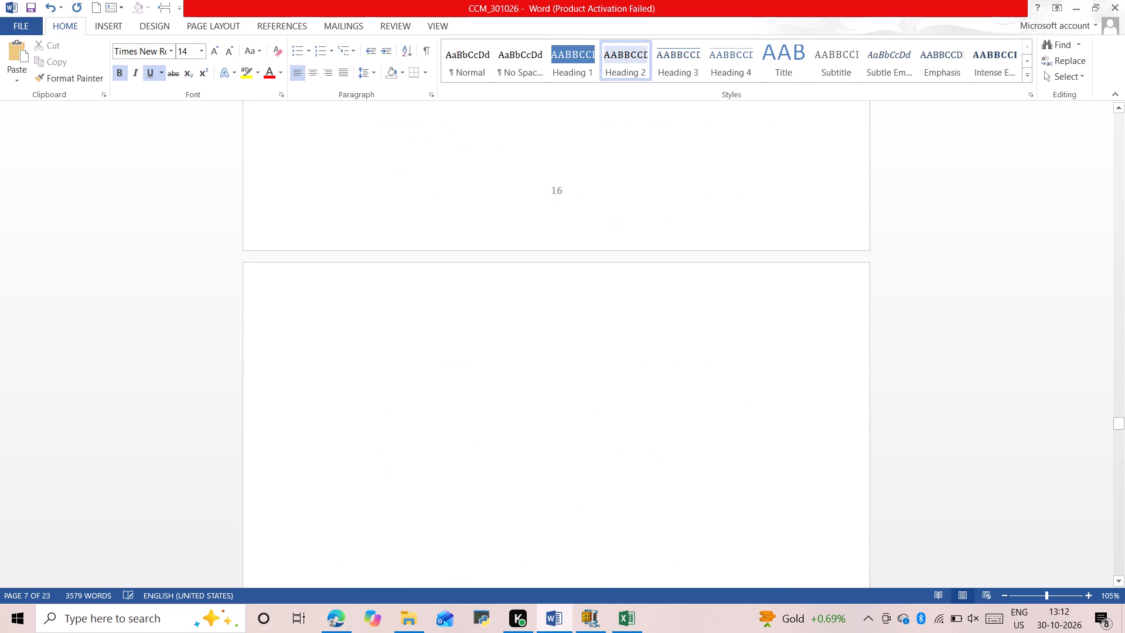
# Paste the cut questionnaire analysis section onto the blank page following the research methodology section.
pyautogui.click(402, 272)
pyautogui.hotkey('ctrl', 'v')
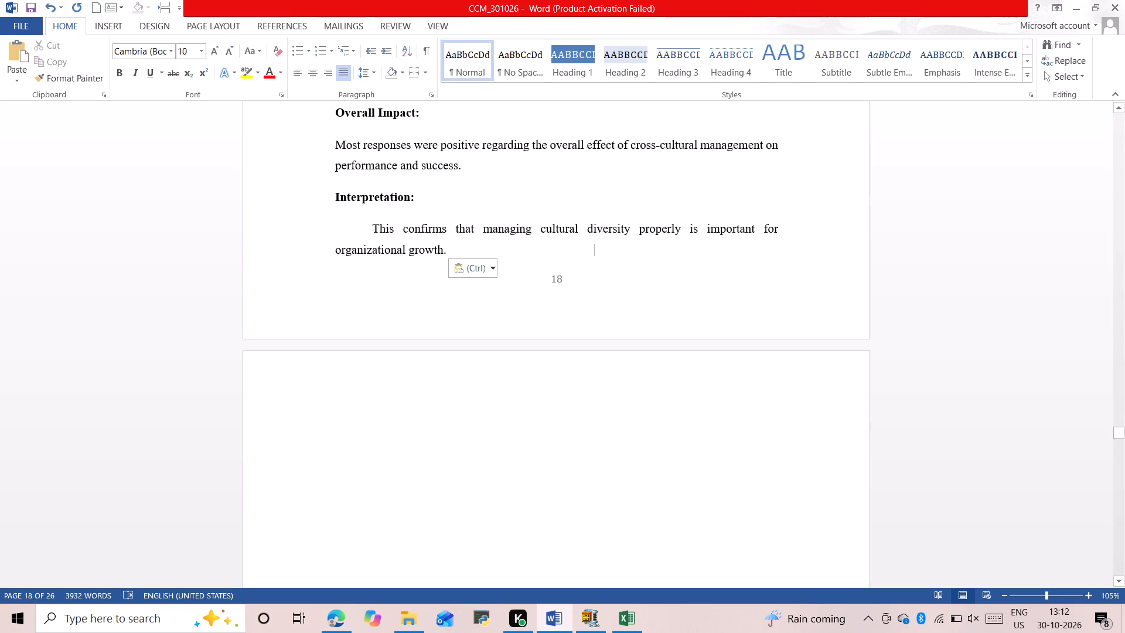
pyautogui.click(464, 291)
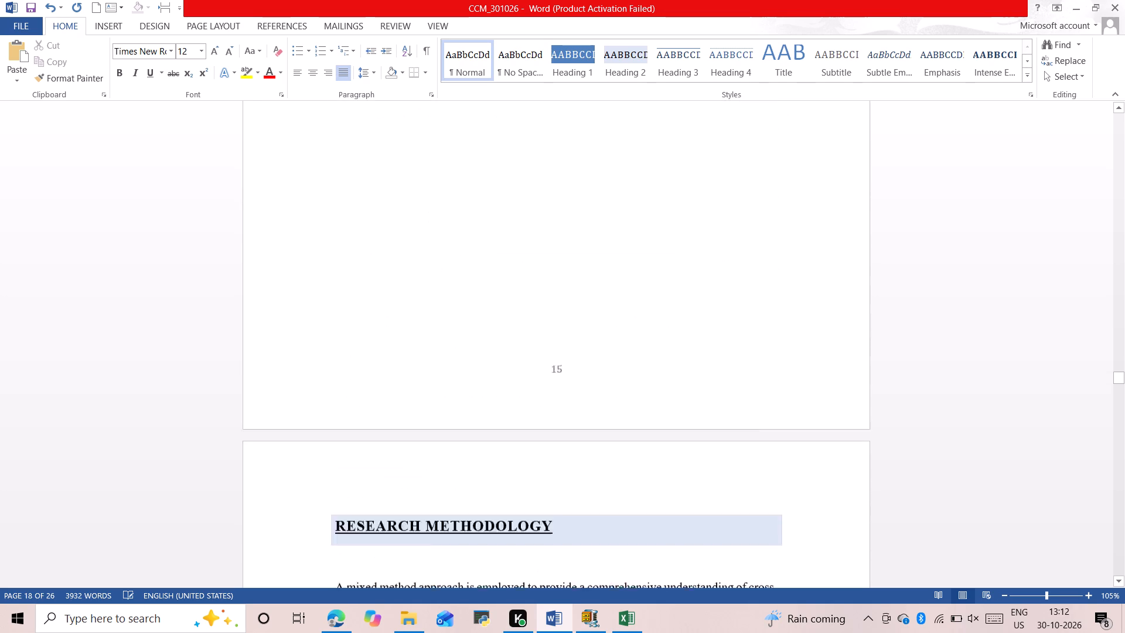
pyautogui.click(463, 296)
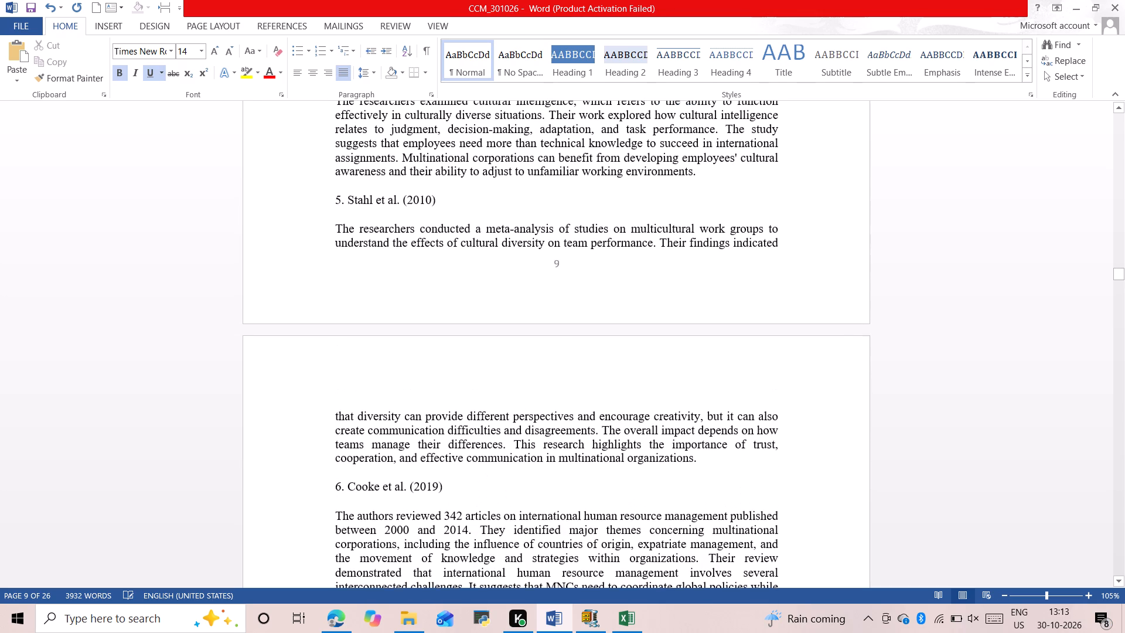
# Add a blank line between the Stahl et al. (2010) review and the Cooke et al. (2019) entry.
pyautogui.click(719, 463)
pyautogui.press('Return')
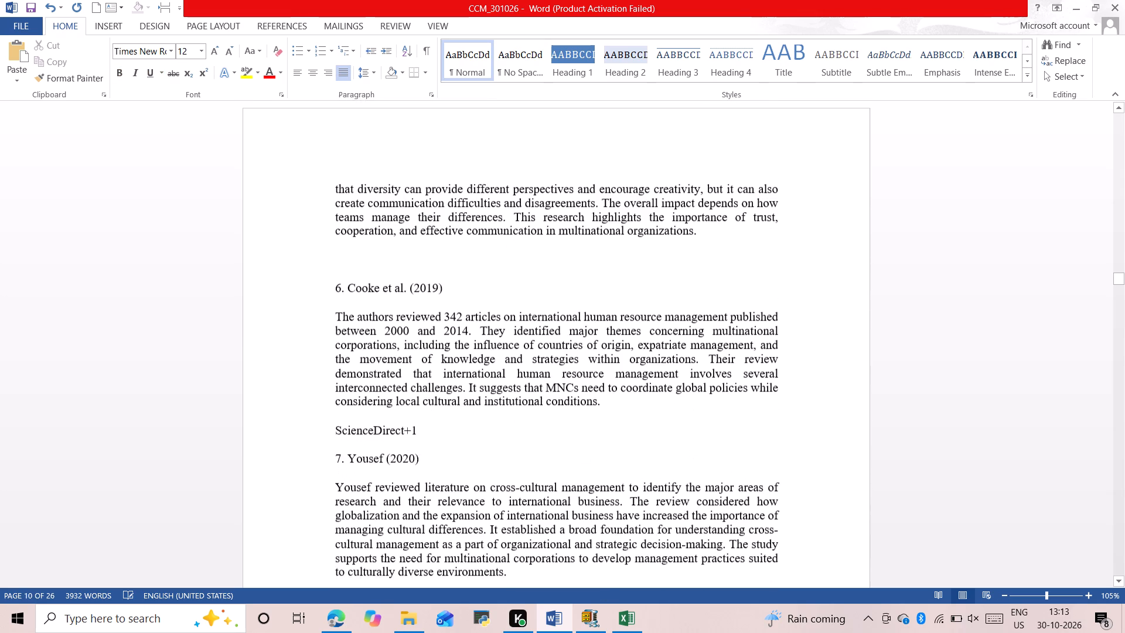
# Delete the stray "ScienceDirect+1" text below the Cooke et al. (2019) review.
pyautogui.click(521, 413)
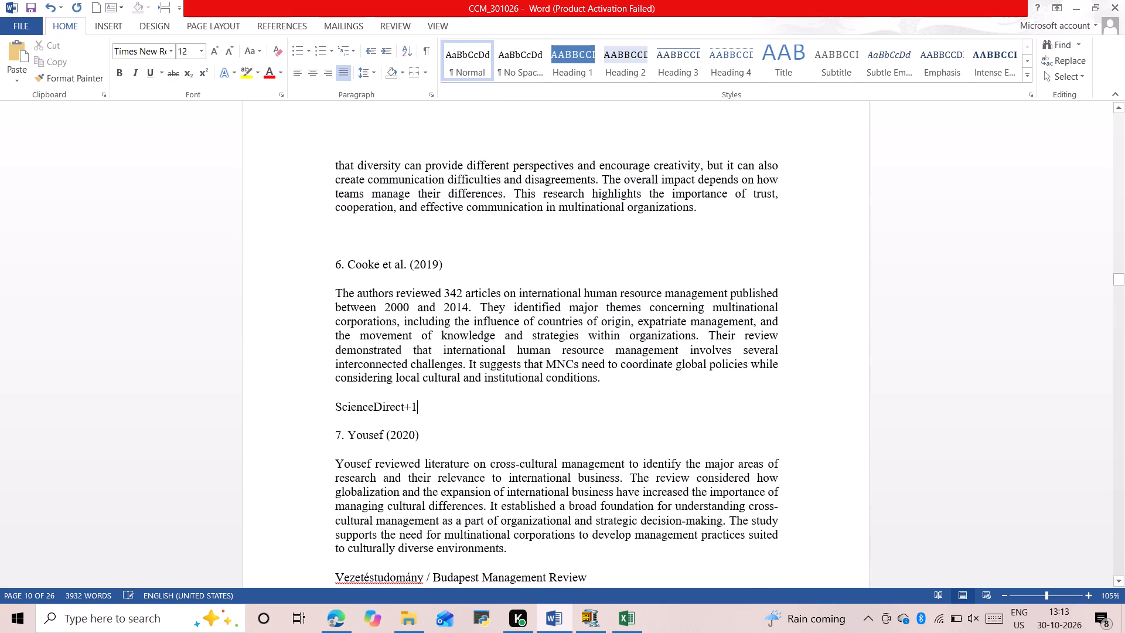
pyautogui.press('BackSpace')
pyautogui.press('BackSpace')
pyautogui.press('BackSpace')
pyautogui.press('BackSpace')
pyautogui.press('BackSpace')
pyautogui.press('BackSpace')
pyautogui.press('BackSpace')
# Delete the remaining characters of the stray "ScienceDirect+1" line below the Cooke et al. (2019) review.
pyautogui.press('BackSpace')
pyautogui.press('BackSpace')
pyautogui.press('BackSpace')
pyautogui.press('BackSpace')
pyautogui.press('BackSpace')
pyautogui.press('BackSpace')
pyautogui.press('BackSpace')
pyautogui.press('BackSpace')
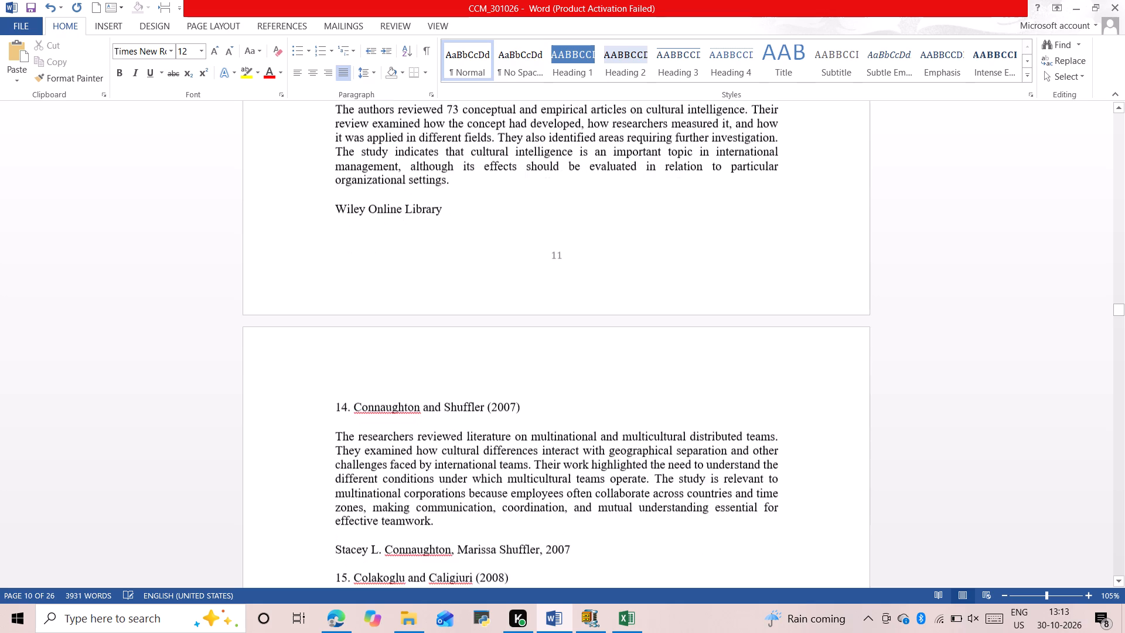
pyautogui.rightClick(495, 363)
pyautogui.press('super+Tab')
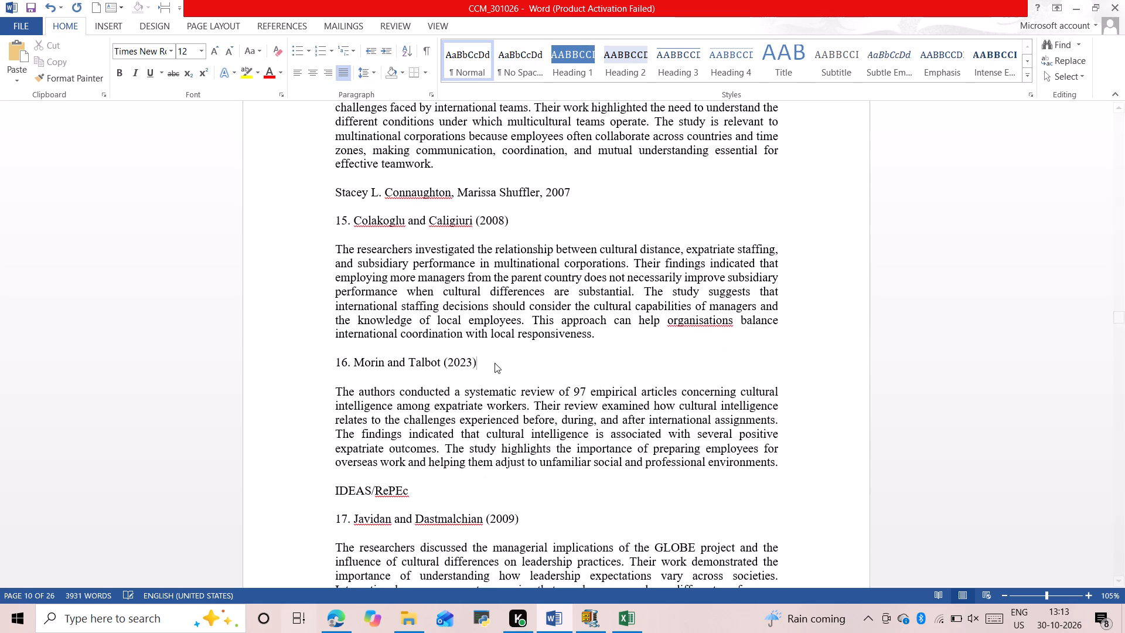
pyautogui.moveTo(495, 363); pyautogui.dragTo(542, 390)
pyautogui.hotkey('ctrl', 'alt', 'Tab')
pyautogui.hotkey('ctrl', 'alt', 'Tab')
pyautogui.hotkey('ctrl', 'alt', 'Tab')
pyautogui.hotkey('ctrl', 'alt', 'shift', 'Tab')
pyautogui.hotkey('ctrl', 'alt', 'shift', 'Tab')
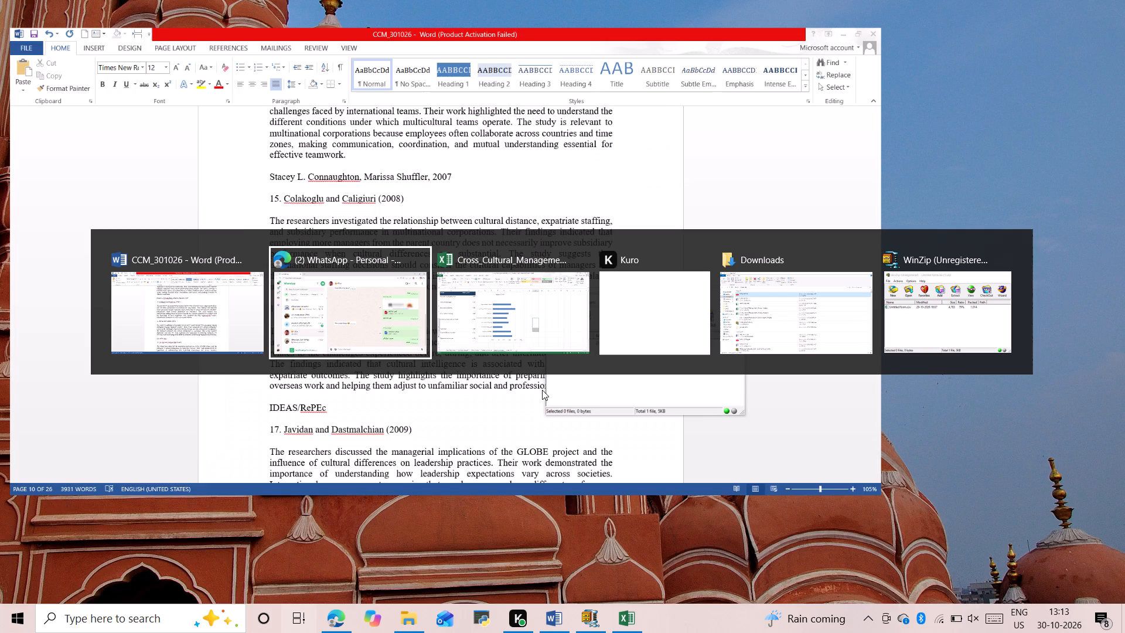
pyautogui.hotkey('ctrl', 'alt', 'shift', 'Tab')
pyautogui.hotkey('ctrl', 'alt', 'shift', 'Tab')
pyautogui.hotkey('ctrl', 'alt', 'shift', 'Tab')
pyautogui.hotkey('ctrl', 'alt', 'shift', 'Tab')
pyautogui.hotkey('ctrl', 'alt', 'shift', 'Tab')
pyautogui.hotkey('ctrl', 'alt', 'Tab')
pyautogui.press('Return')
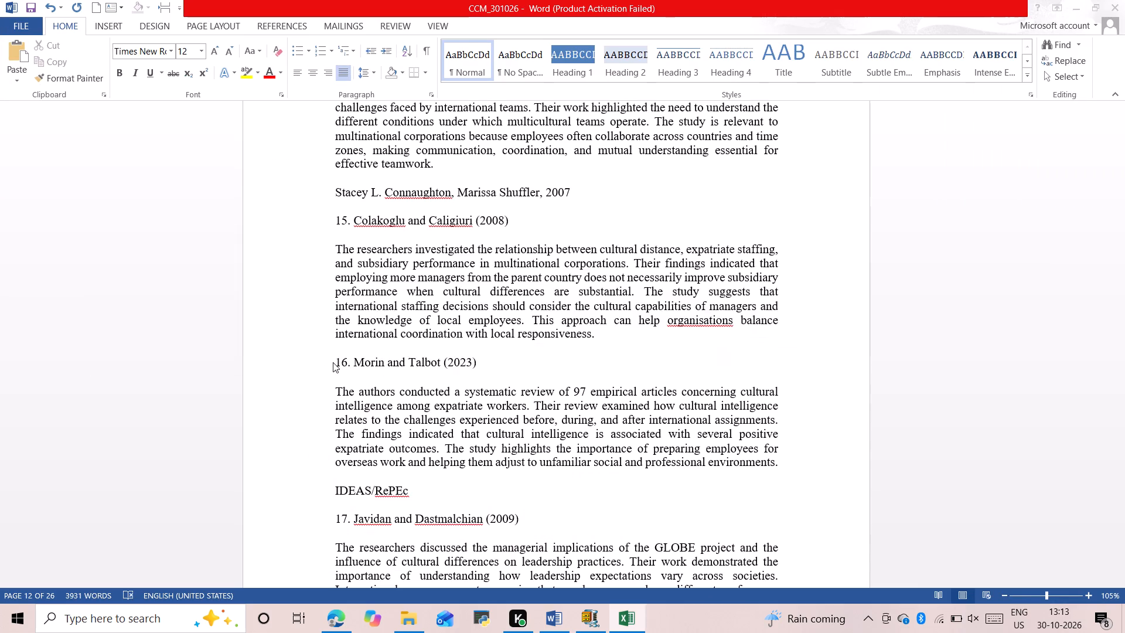
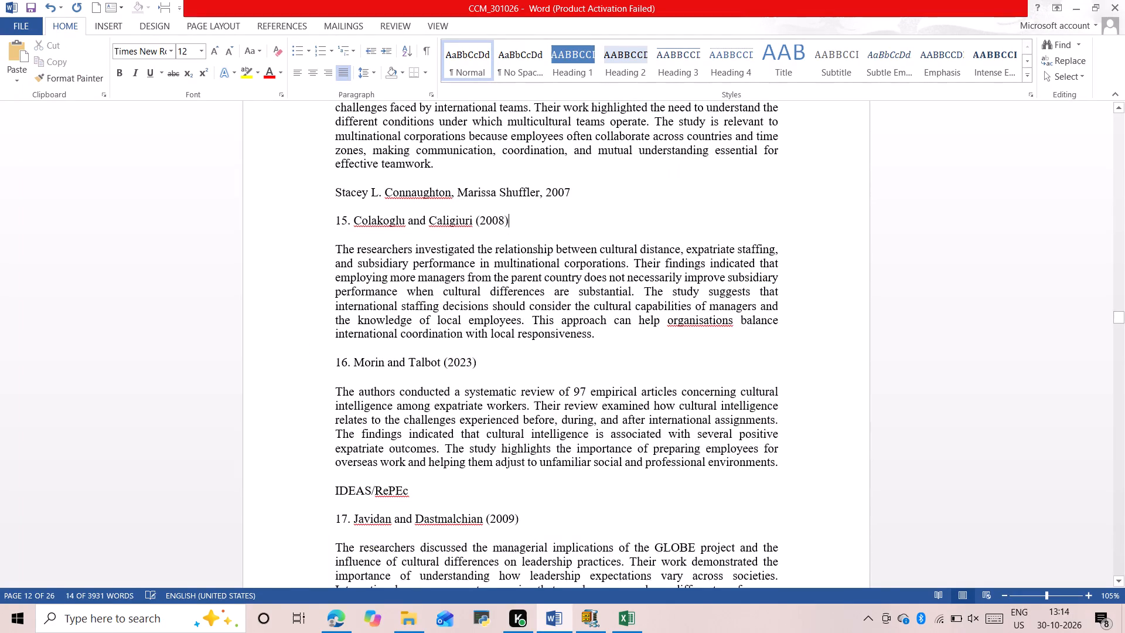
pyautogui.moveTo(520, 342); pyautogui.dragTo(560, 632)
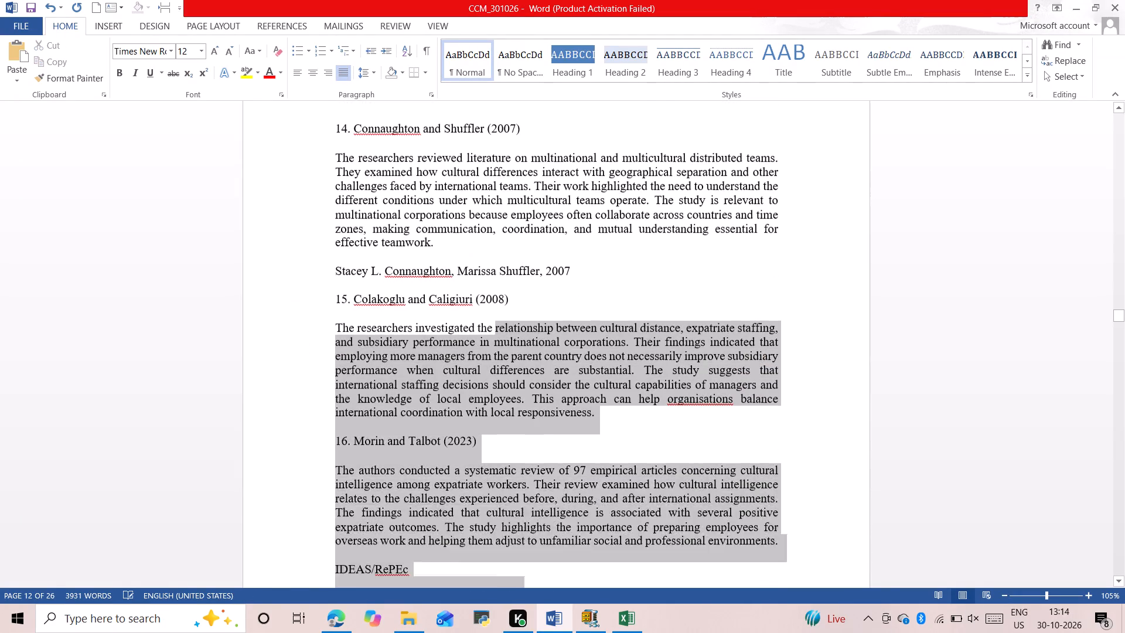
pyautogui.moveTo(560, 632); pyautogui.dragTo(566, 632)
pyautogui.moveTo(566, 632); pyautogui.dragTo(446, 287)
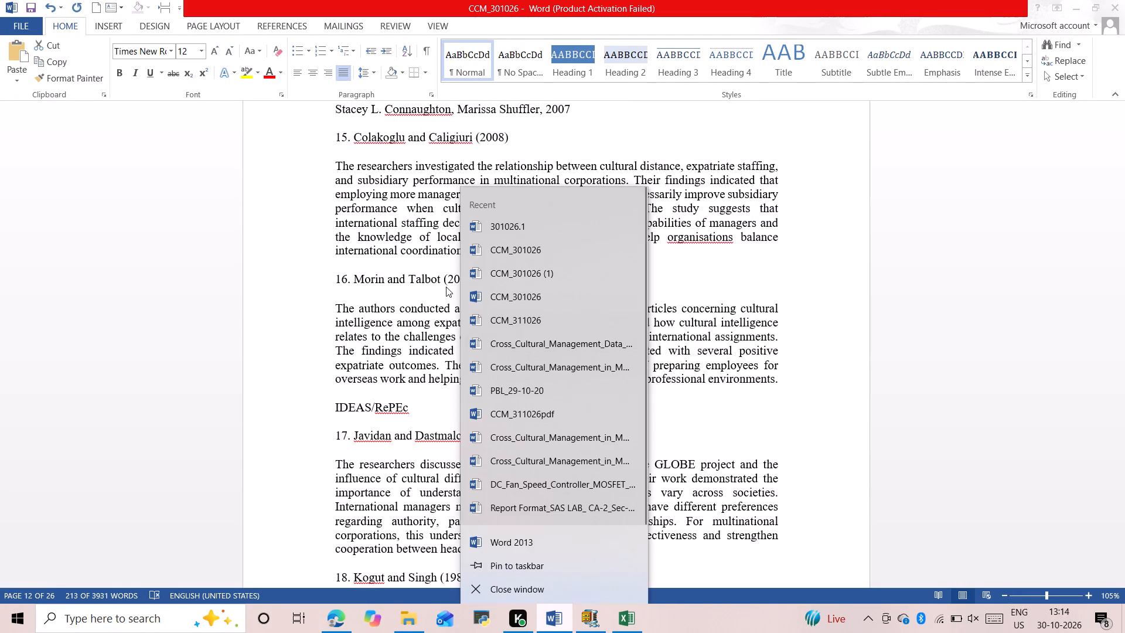
# Delete the stray "Vezetéstudomány / Budapest Management Review" line together with the whole Adler (1983) entry below it.
pyautogui.click(286, 264)
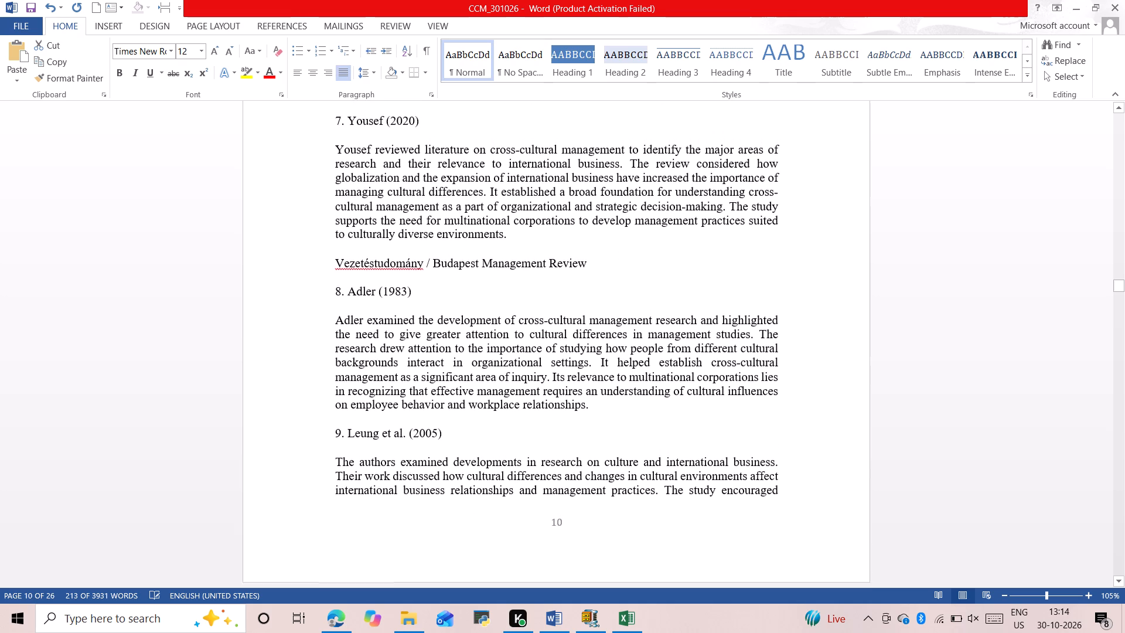
pyautogui.moveTo(364, 312); pyautogui.dragTo(420, 312)
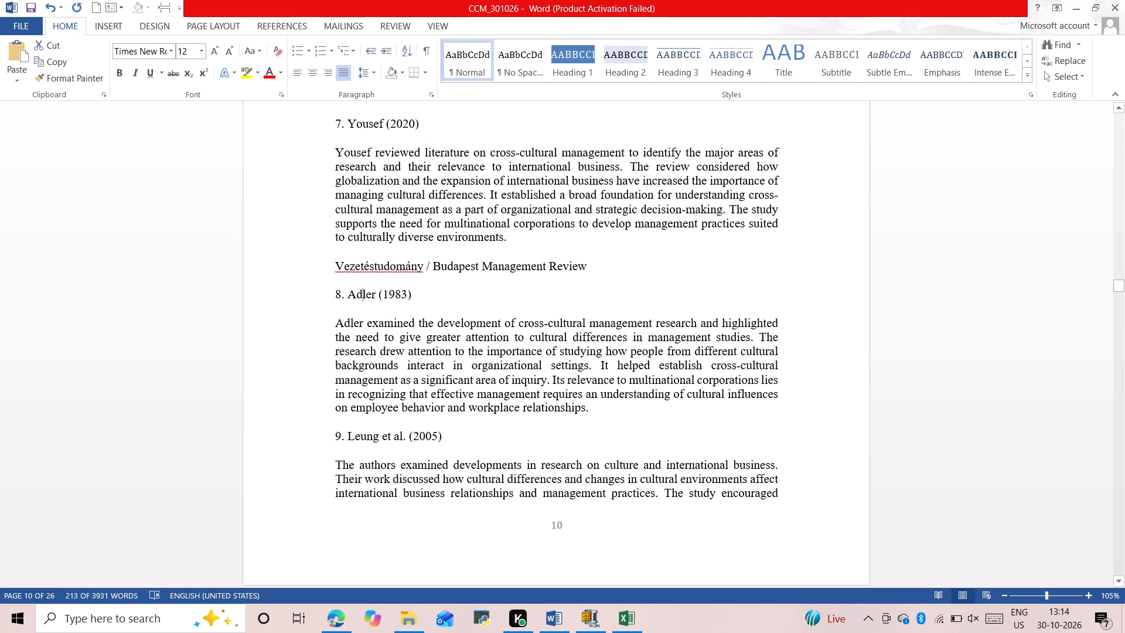
pyautogui.moveTo(420, 312); pyautogui.dragTo(568, 343)
pyautogui.moveTo(591, 405); pyautogui.dragTo(352, 296)
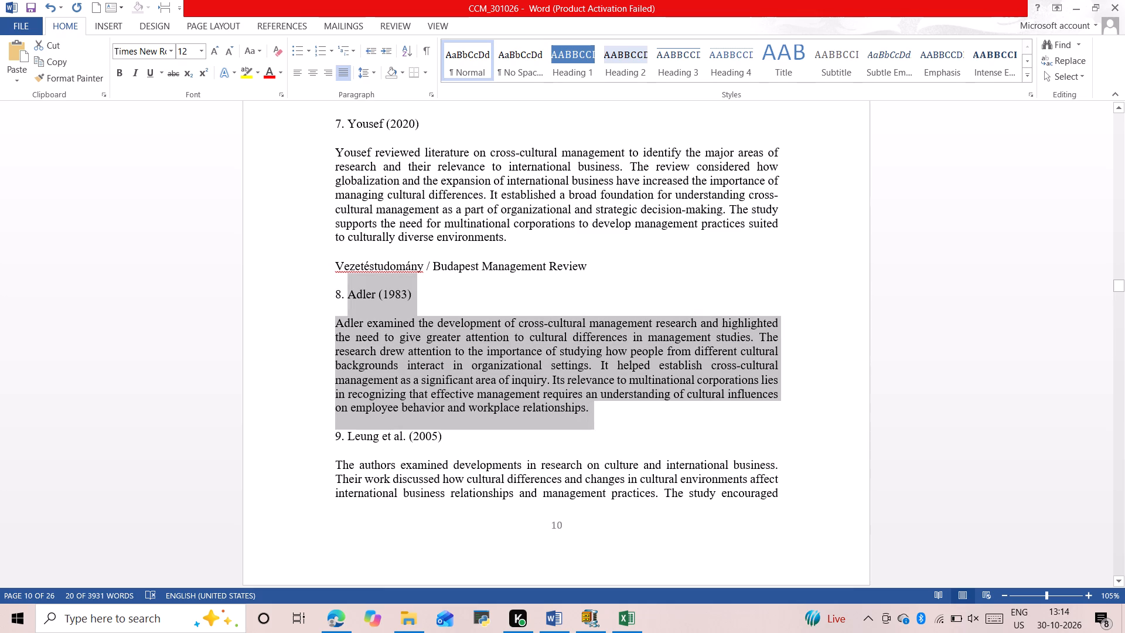
pyautogui.moveTo(352, 296); pyautogui.dragTo(322, 295)
pyautogui.moveTo(322, 295); pyautogui.dragTo(310, 260)
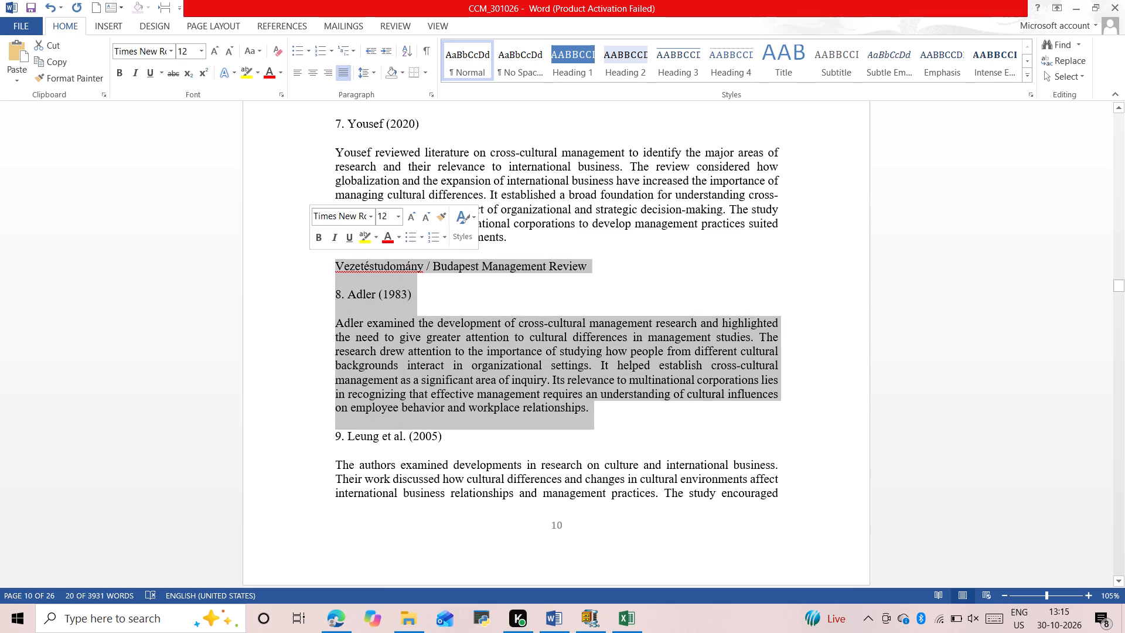
pyautogui.press('BackSpace')
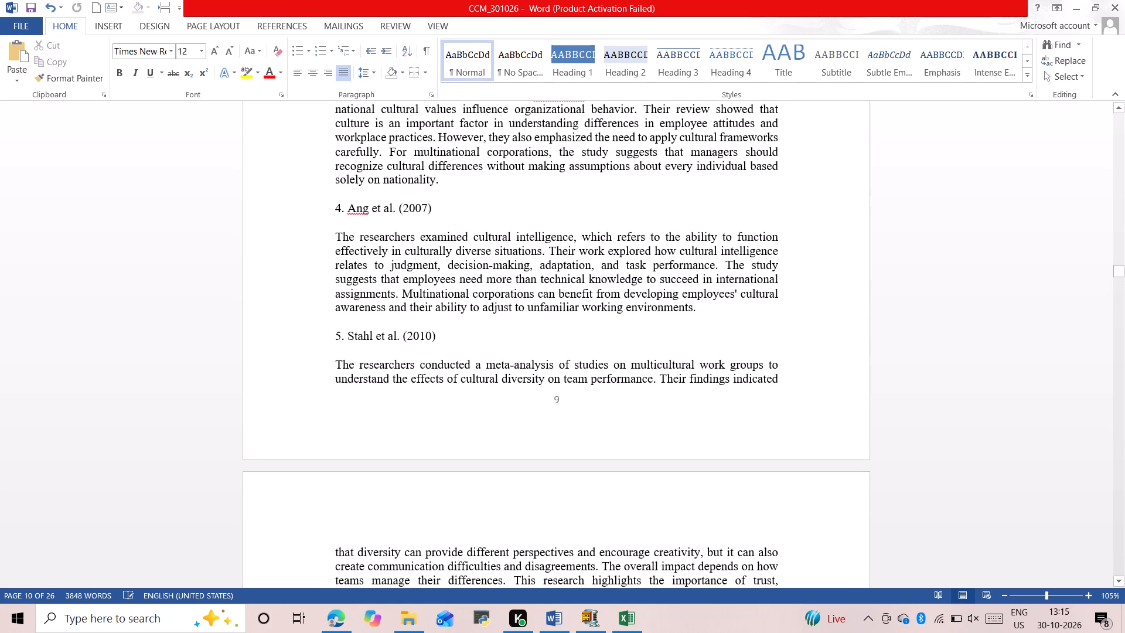
# Delete the Hofstede (1980) and House et al. (2004) entries, headings included, at the start of the Review of Literature.
pyautogui.moveTo(408, 260); pyautogui.dragTo(409, 241)
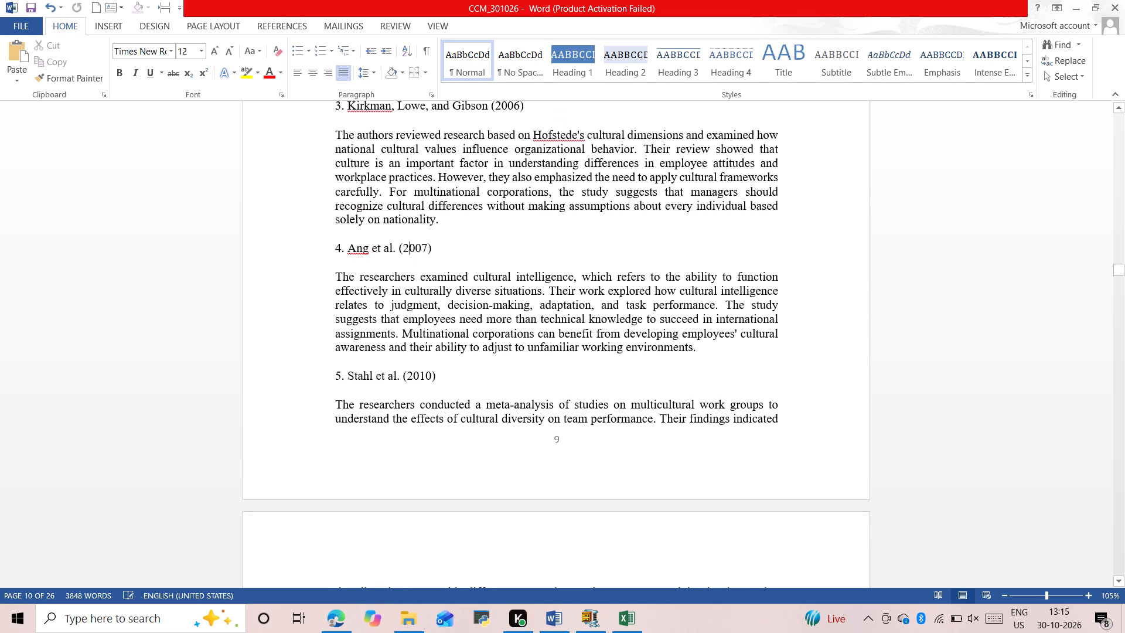
pyautogui.click(438, 241)
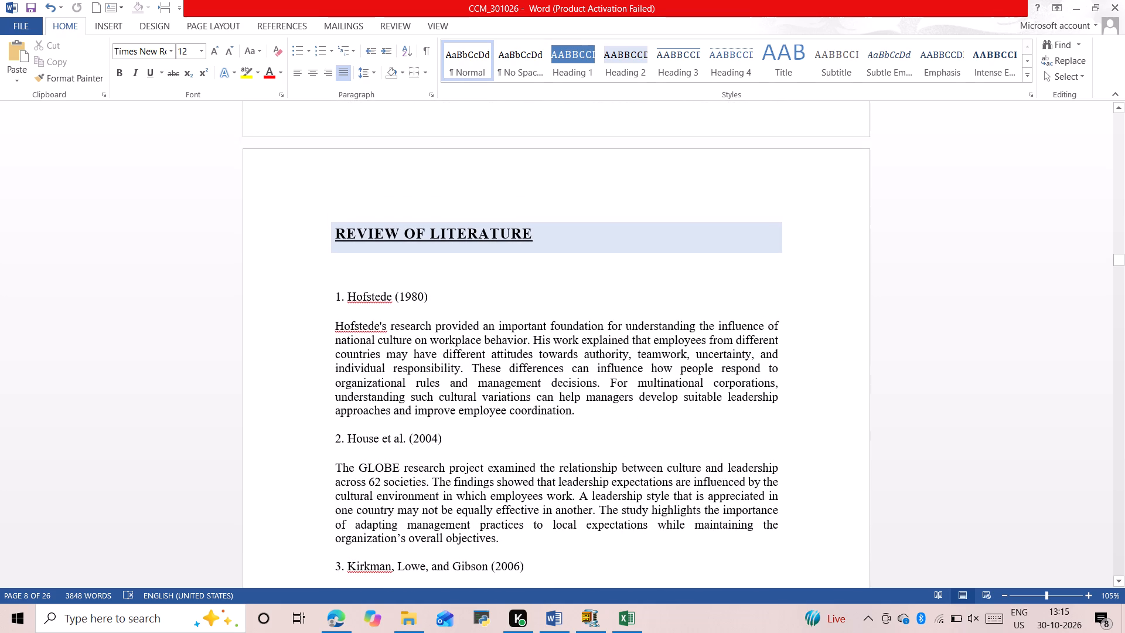
pyautogui.moveTo(576, 413); pyautogui.dragTo(329, 305)
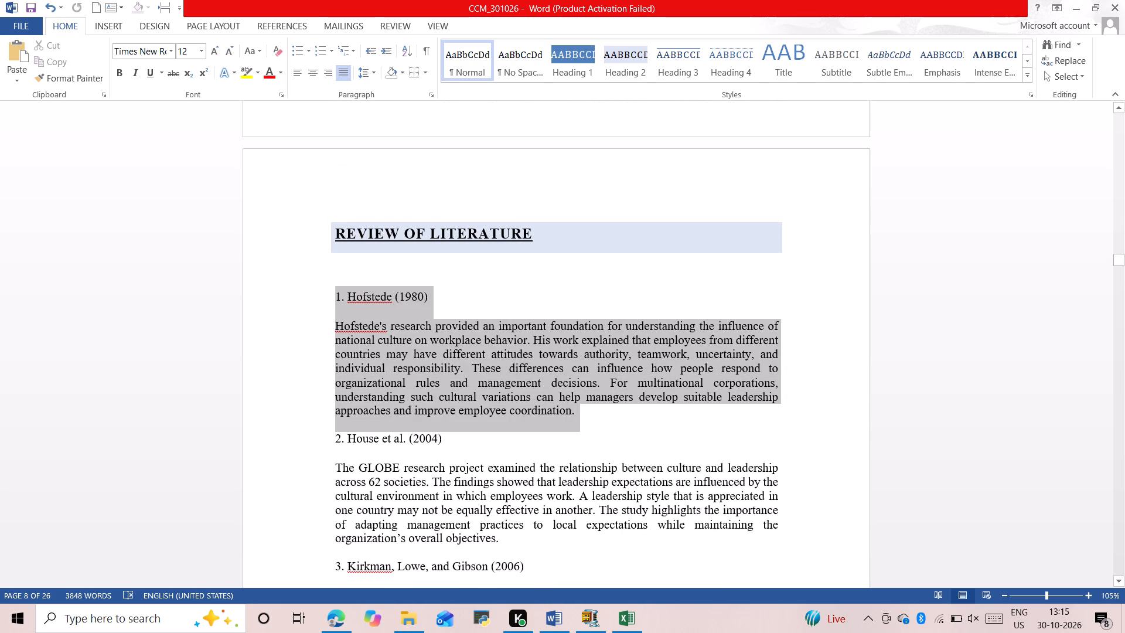
pyautogui.moveTo(329, 305); pyautogui.dragTo(323, 305)
pyautogui.press('BackSpace')
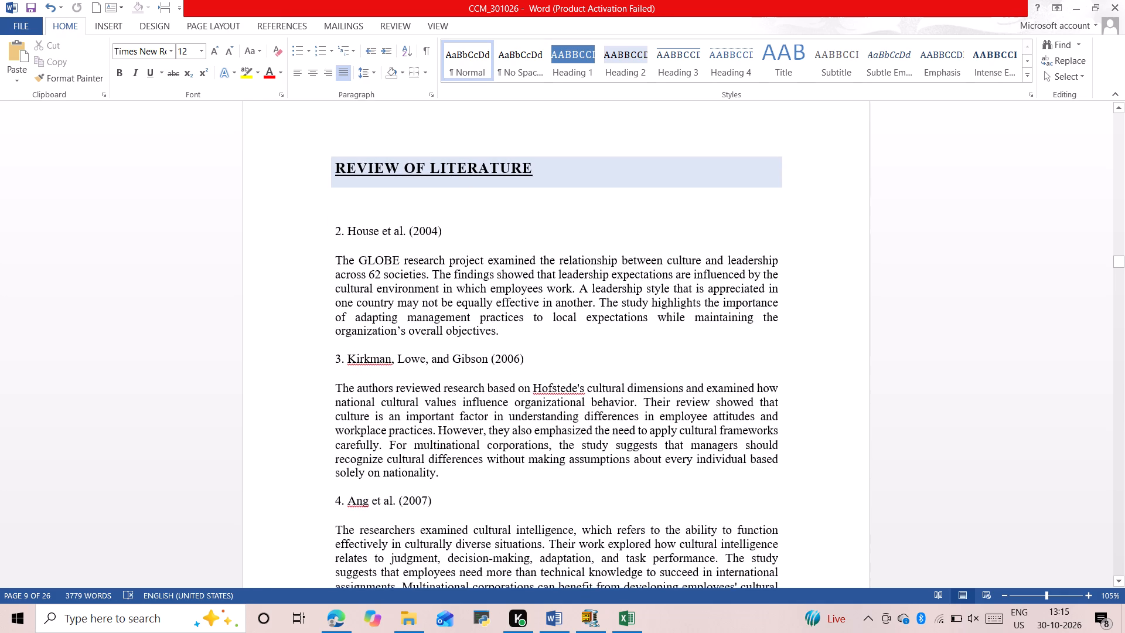
pyautogui.moveTo(505, 326); pyautogui.dragTo(331, 223)
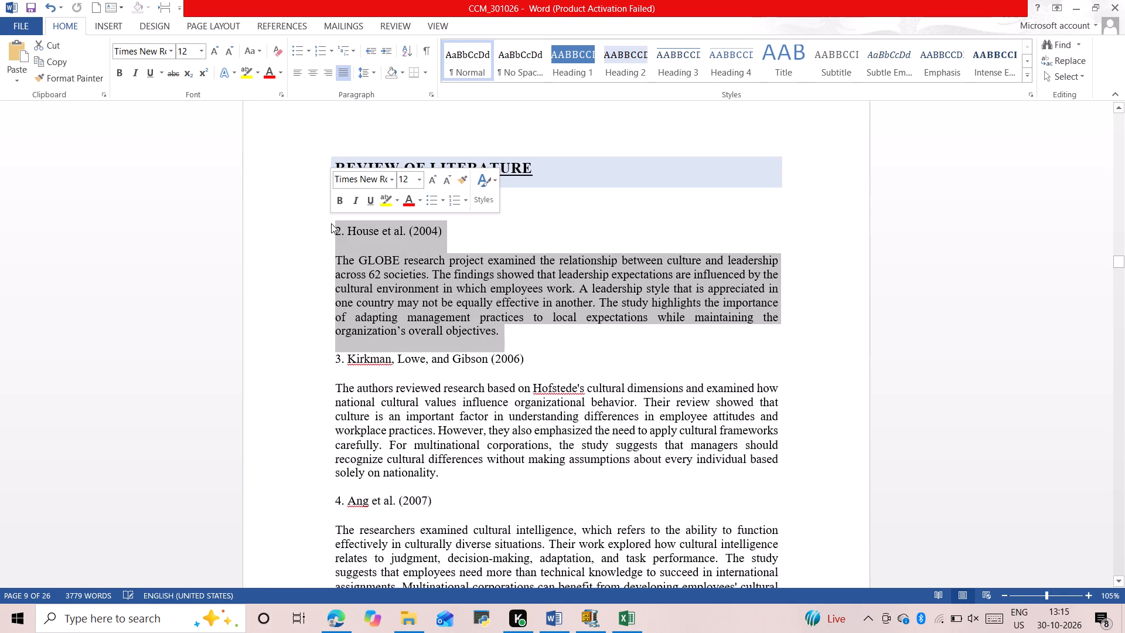
pyautogui.press('BackSpace')
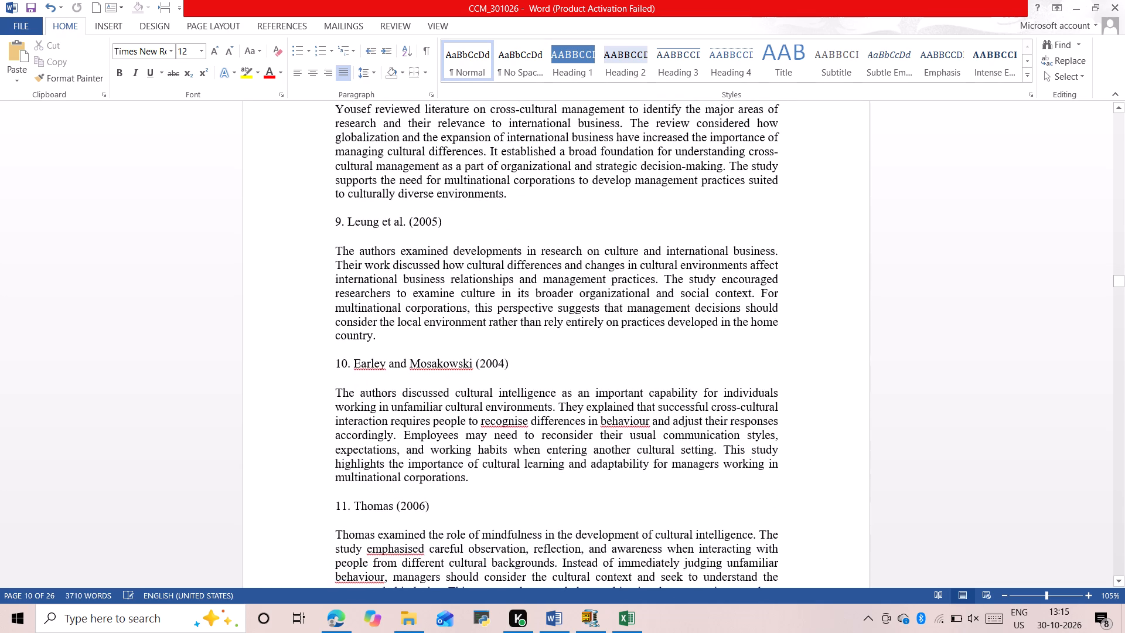
# Delete the Earley and Mosakowski (2004) entry, heading and paragraph, between Leung et al. (2005) and Thomas (2006).
pyautogui.moveTo(479, 489); pyautogui.dragTo(322, 375)
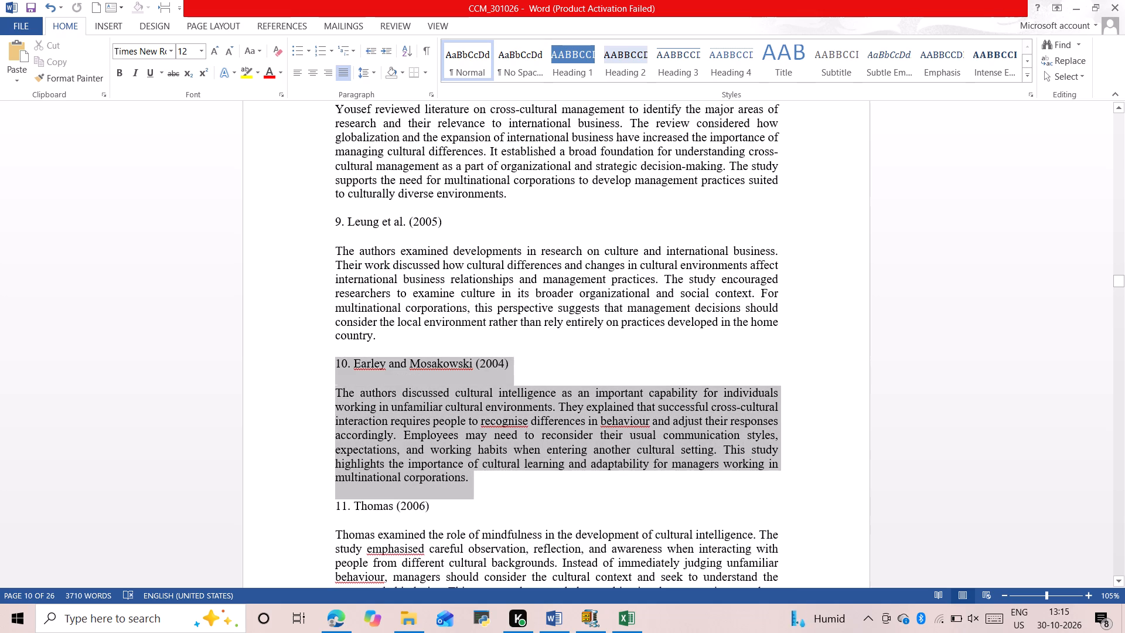
pyautogui.moveTo(322, 375); pyautogui.dragTo(316, 355)
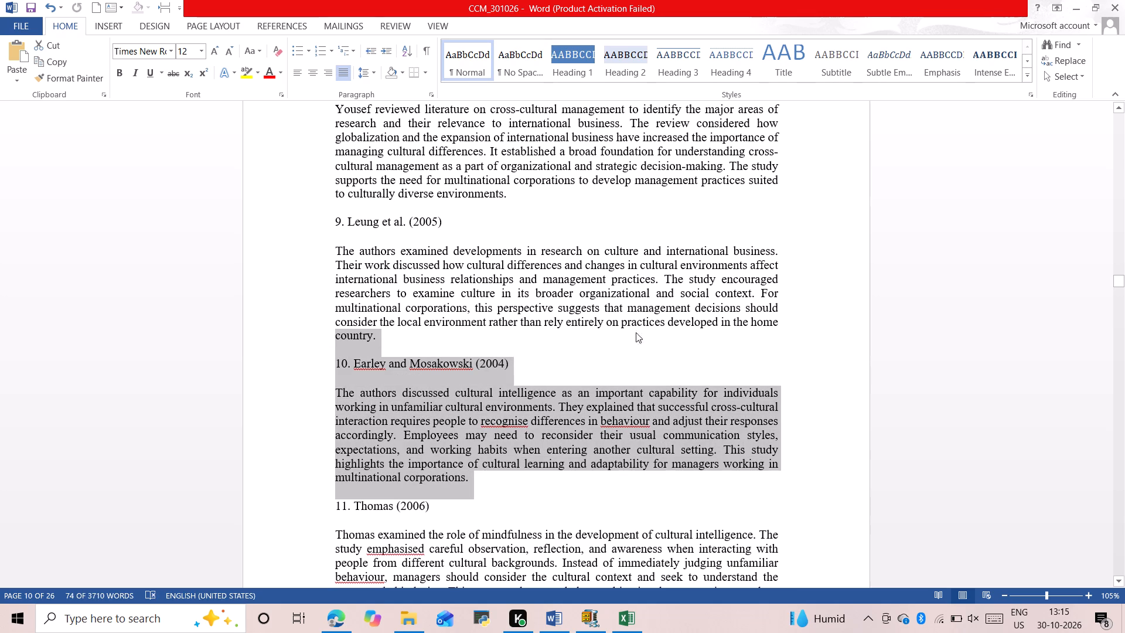
pyautogui.click(616, 338)
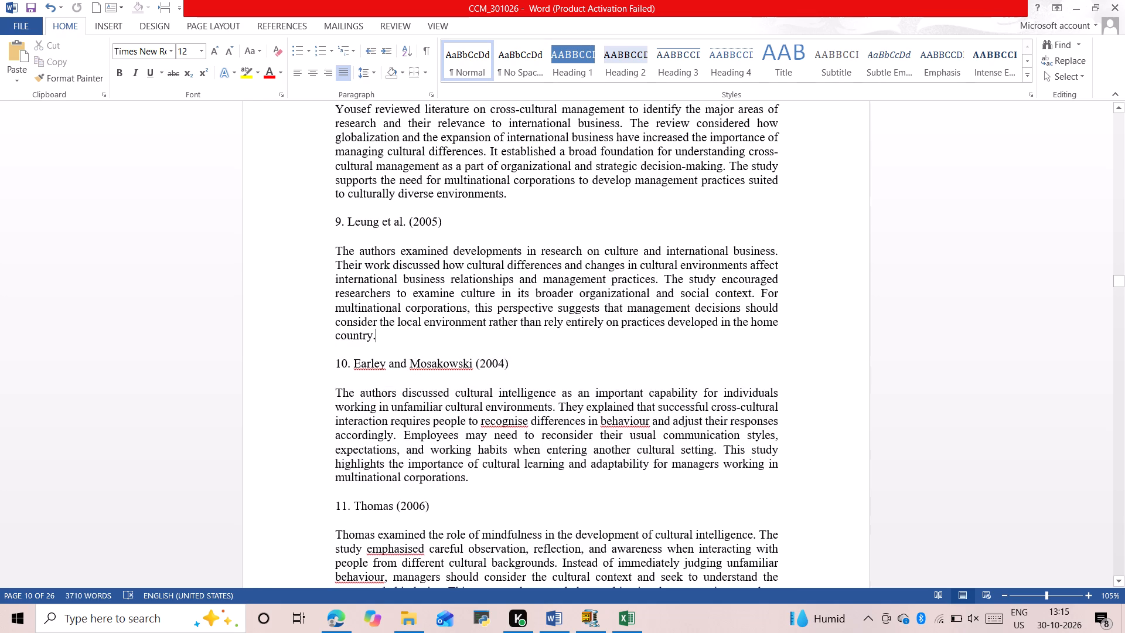
pyautogui.moveTo(476, 485); pyautogui.dragTo(294, 378)
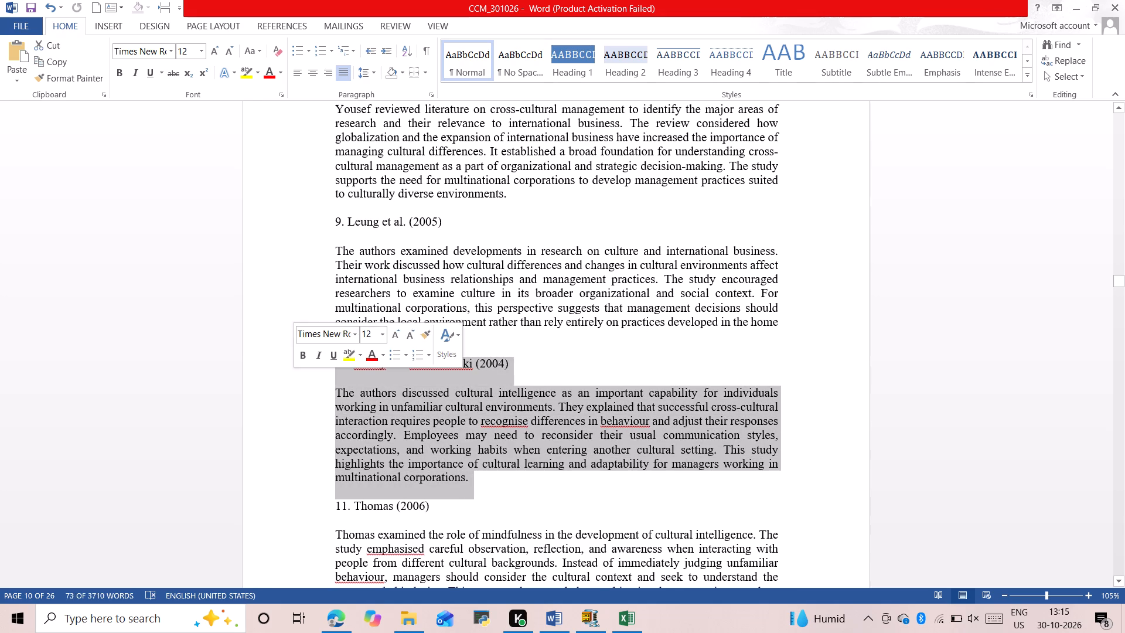
pyautogui.press('BackSpace')
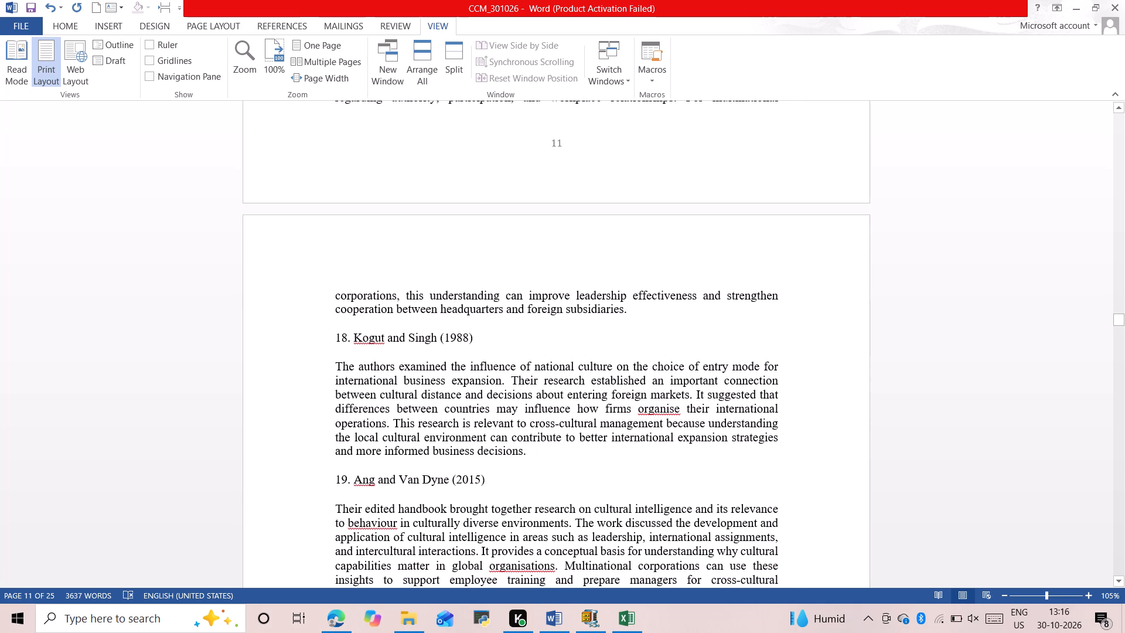
# Delete the Kogut and Singh (1988) and the Adler, Doktor, and Redding (1986) entries from the literature review.
pyautogui.moveTo(531, 451); pyautogui.dragTo(386, 351)
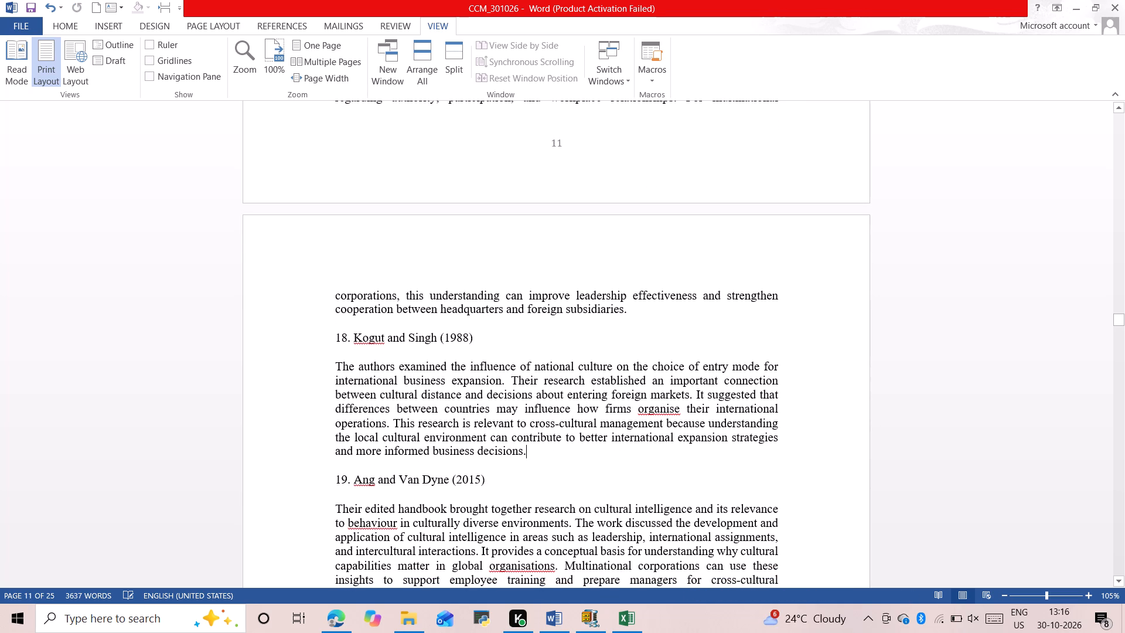
pyautogui.moveTo(529, 457); pyautogui.dragTo(337, 351)
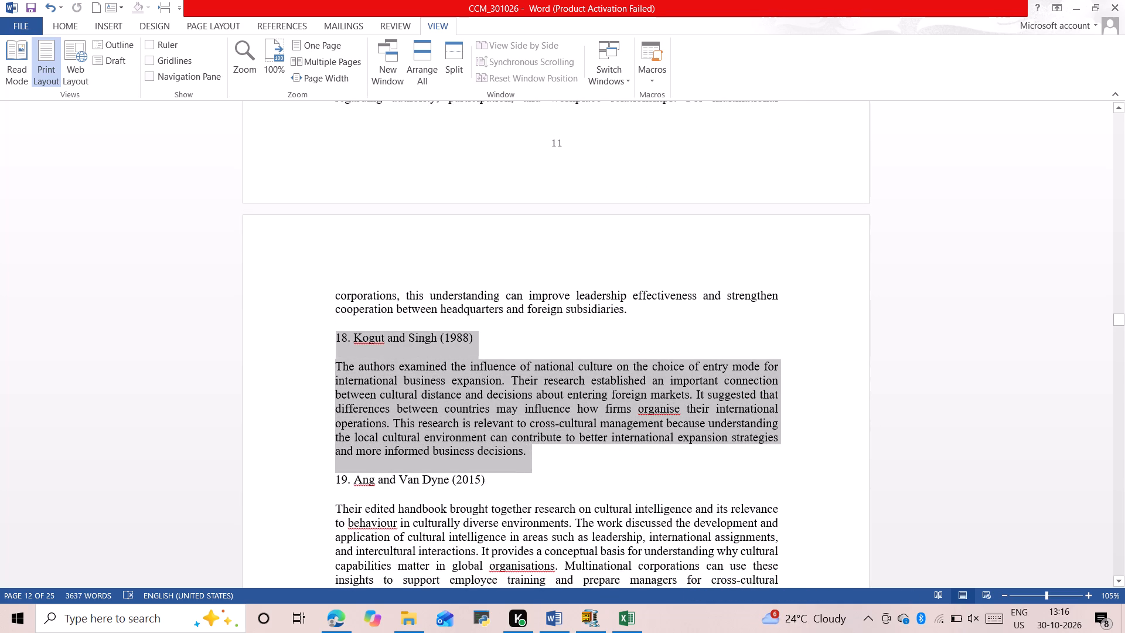
pyautogui.moveTo(337, 351); pyautogui.dragTo(333, 343)
pyautogui.press('BackSpace')
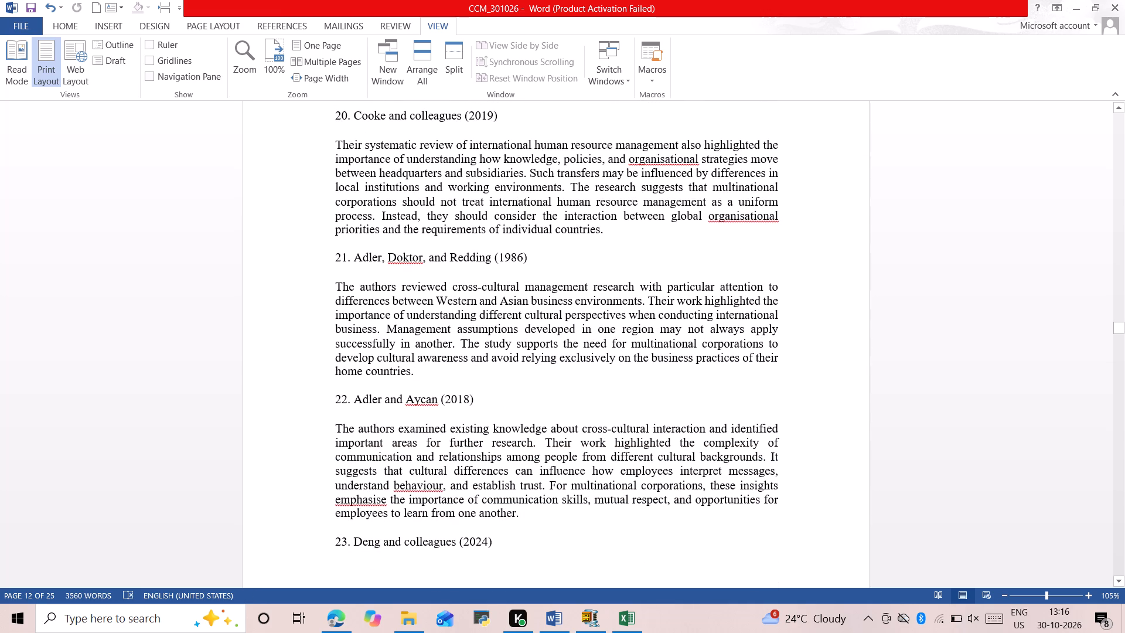
pyautogui.moveTo(413, 376); pyautogui.dragTo(324, 259)
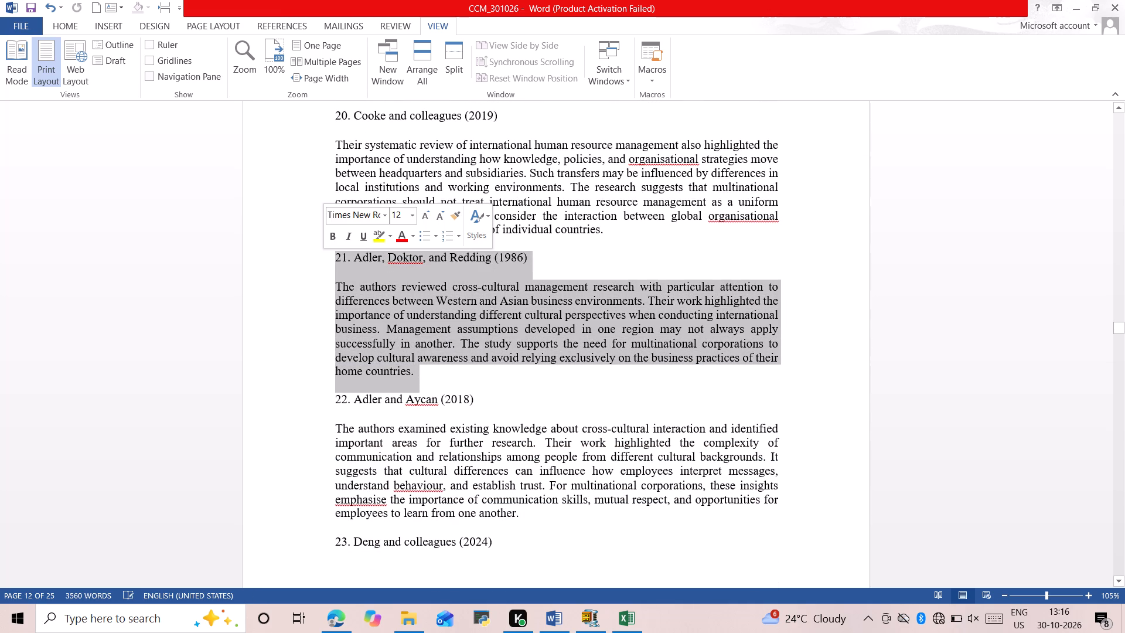
pyautogui.press('BackSpace')
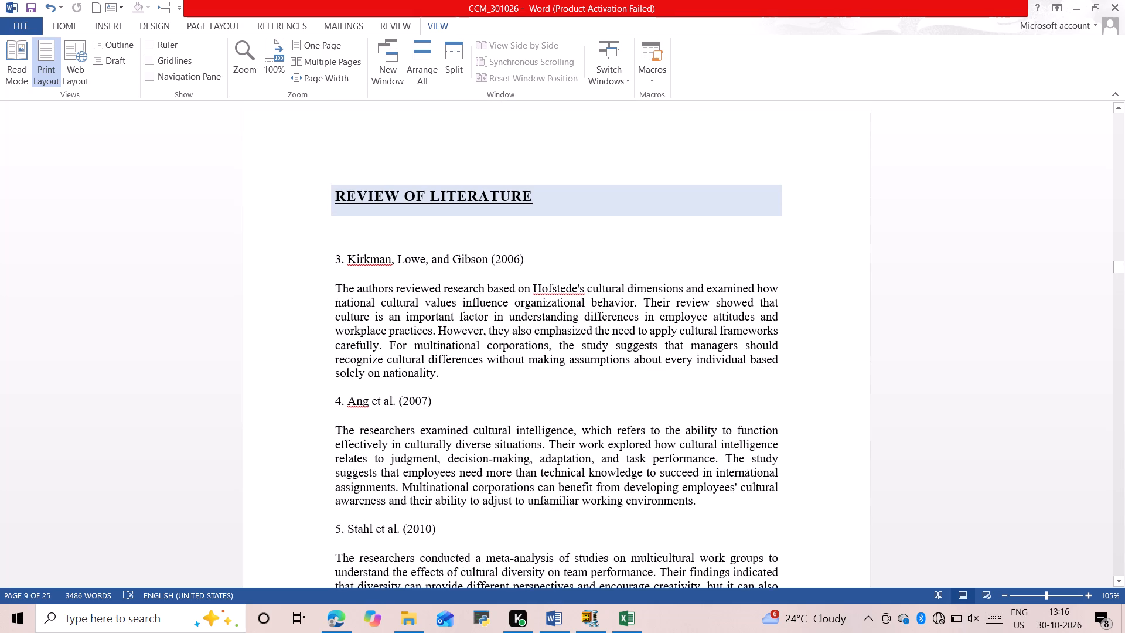
# Renumber the Kirkman, Lowe, and Gibson (2006) entry as 1 and Ang et al. (2007) as 2, adding a blank line between them.
pyautogui.click(340, 258)
pyautogui.press('BackSpace')
pyautogui.press('1')
pyautogui.click(438, 375)
pyautogui.press('Return')
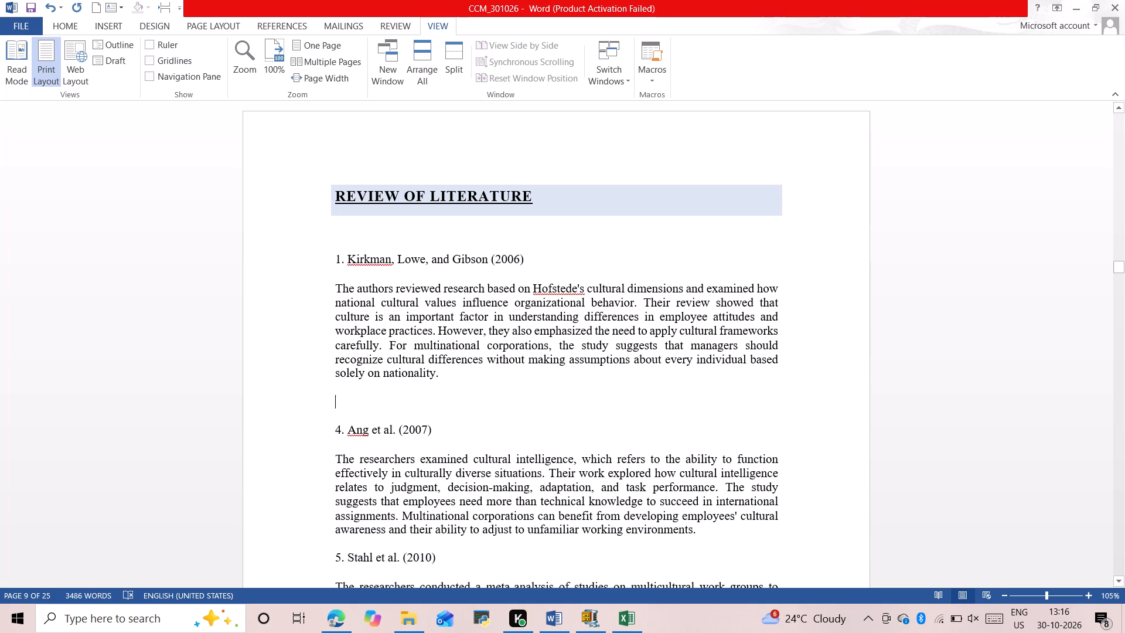
pyautogui.click(342, 430)
pyautogui.press('BackSpace')
pyautogui.press('2')
pyautogui.click(341, 376)
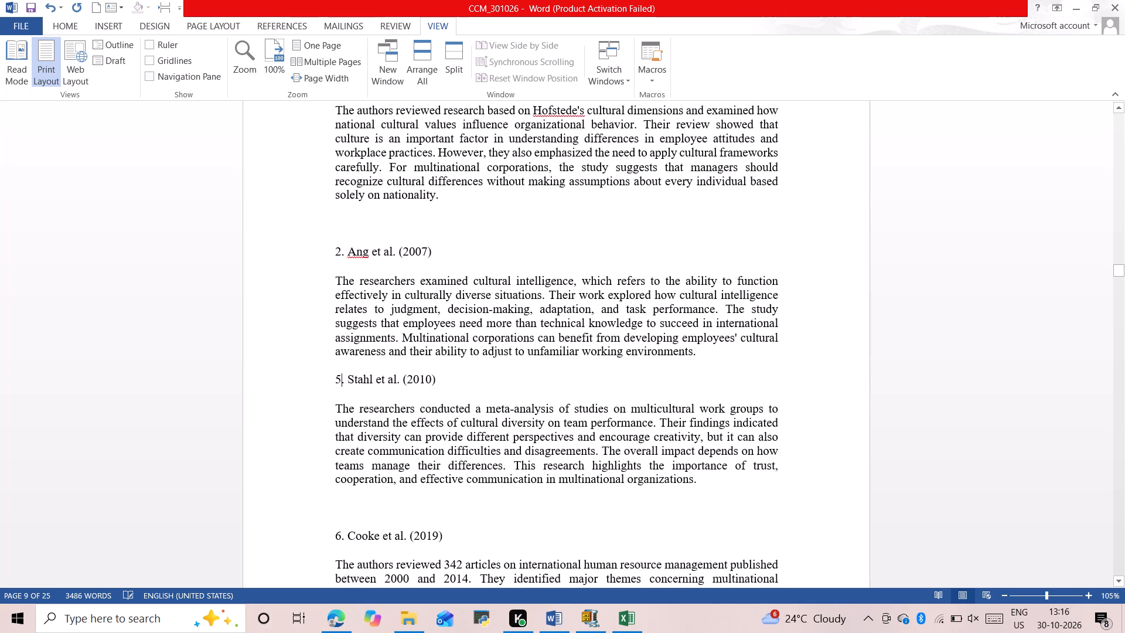
# Add a blank line after the Ang et al. (2007) review and renumber the Stahl et al. (2010) entry as 3.
pyautogui.click(745, 362)
pyautogui.press('Return')
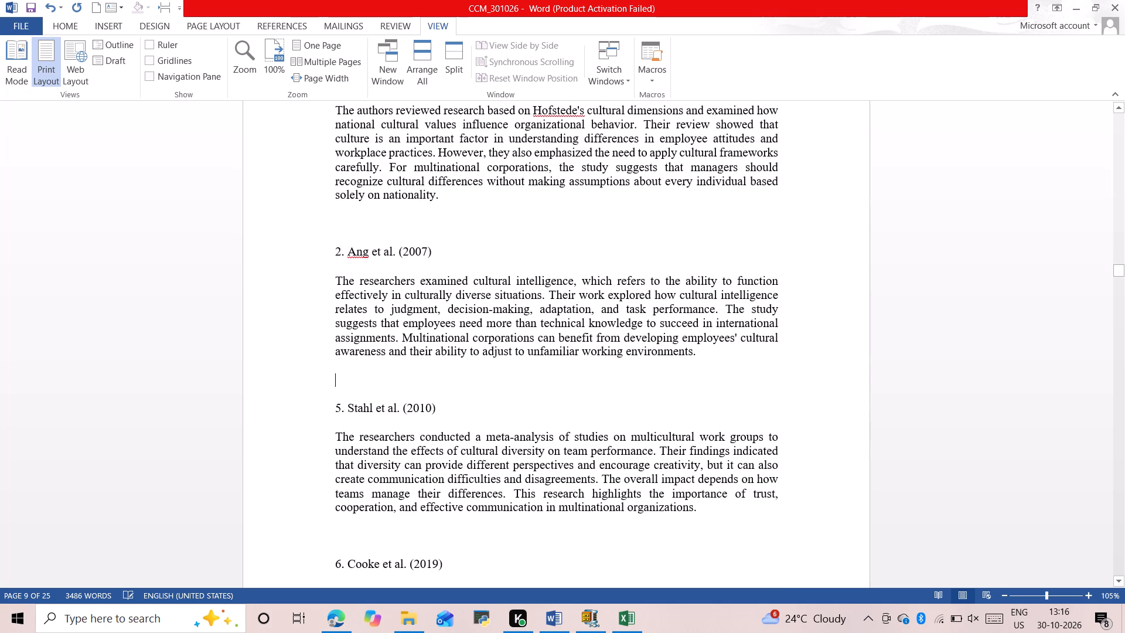
pyautogui.click(343, 413)
pyautogui.press('BackSpace')
pyautogui.press('3')
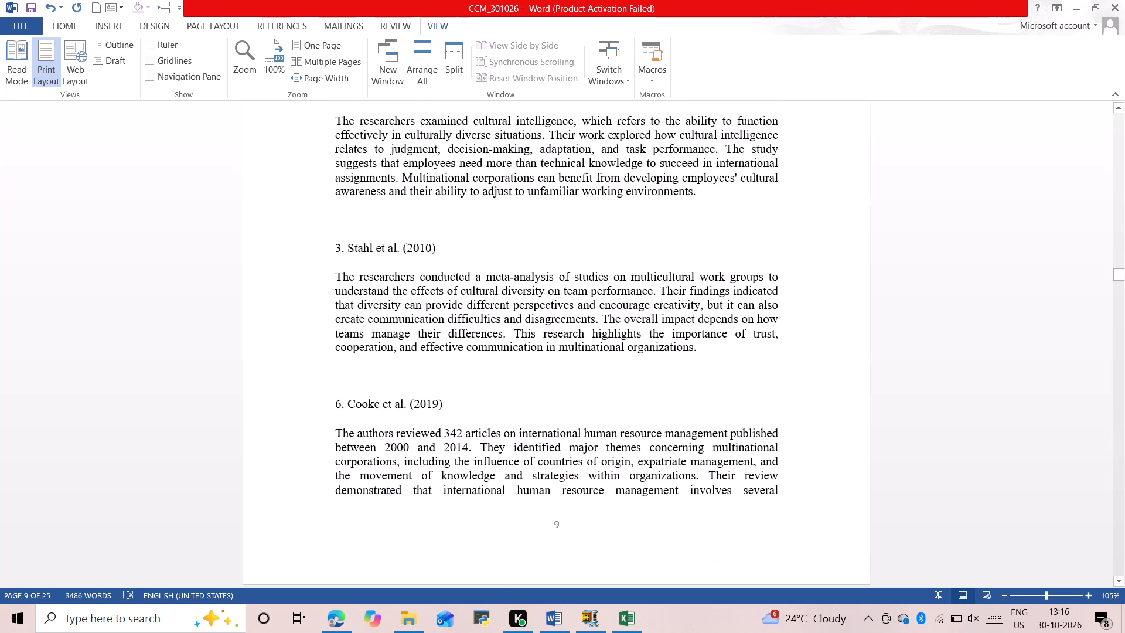
# Renumber the Cooke et al. (2019) entry as 4.
pyautogui.click(341, 410)
pyautogui.press('BackSpace')
pyautogui.press('4')
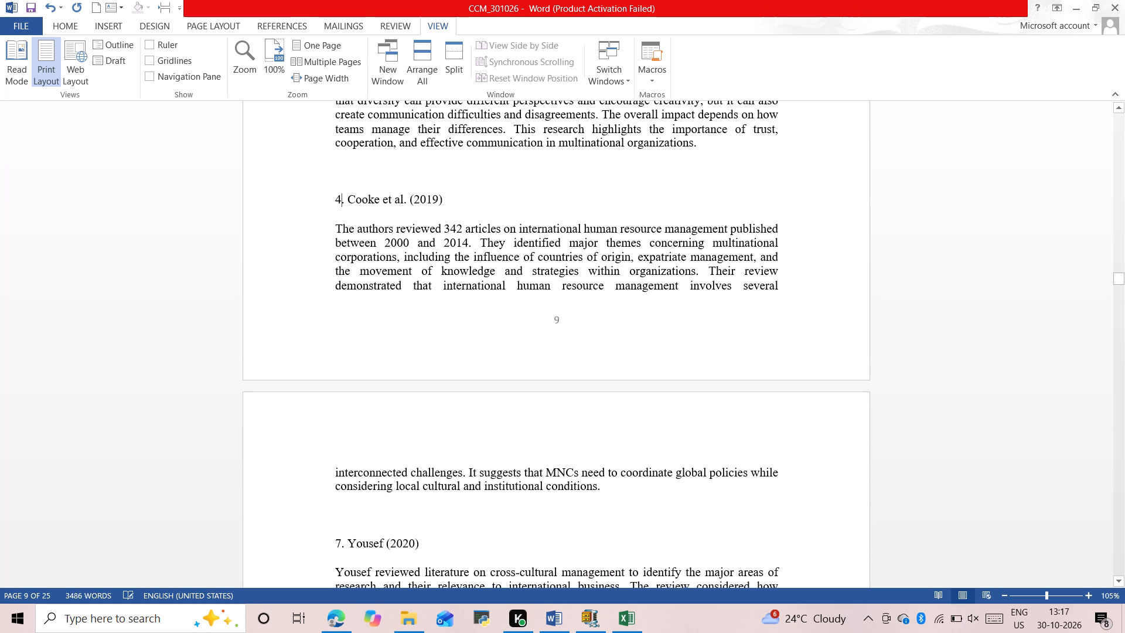
pyautogui.click(715, 139)
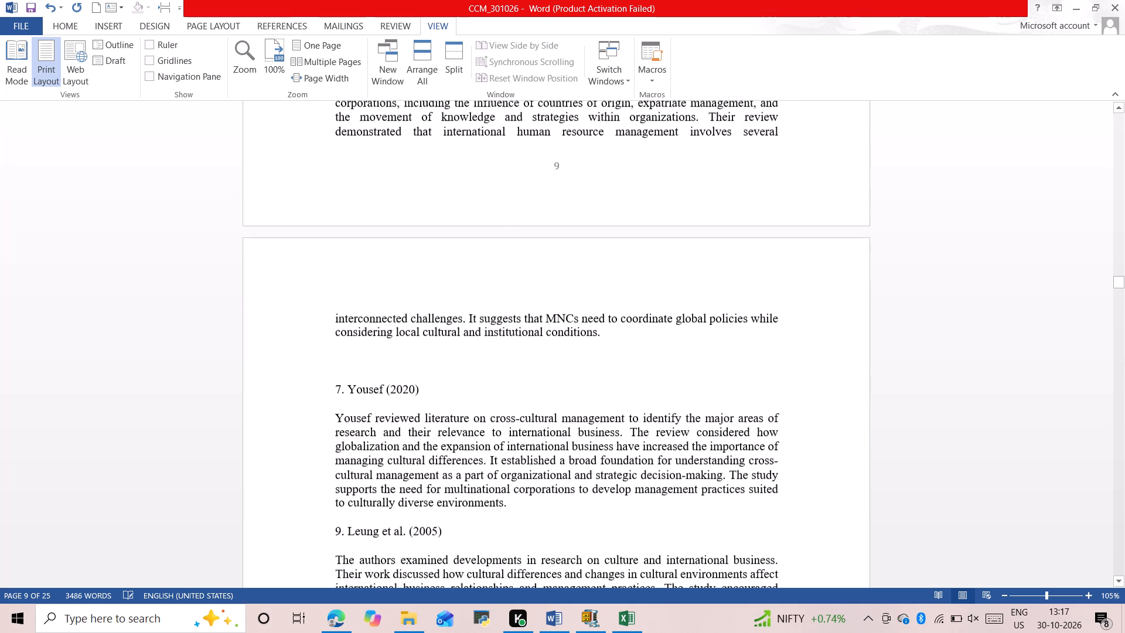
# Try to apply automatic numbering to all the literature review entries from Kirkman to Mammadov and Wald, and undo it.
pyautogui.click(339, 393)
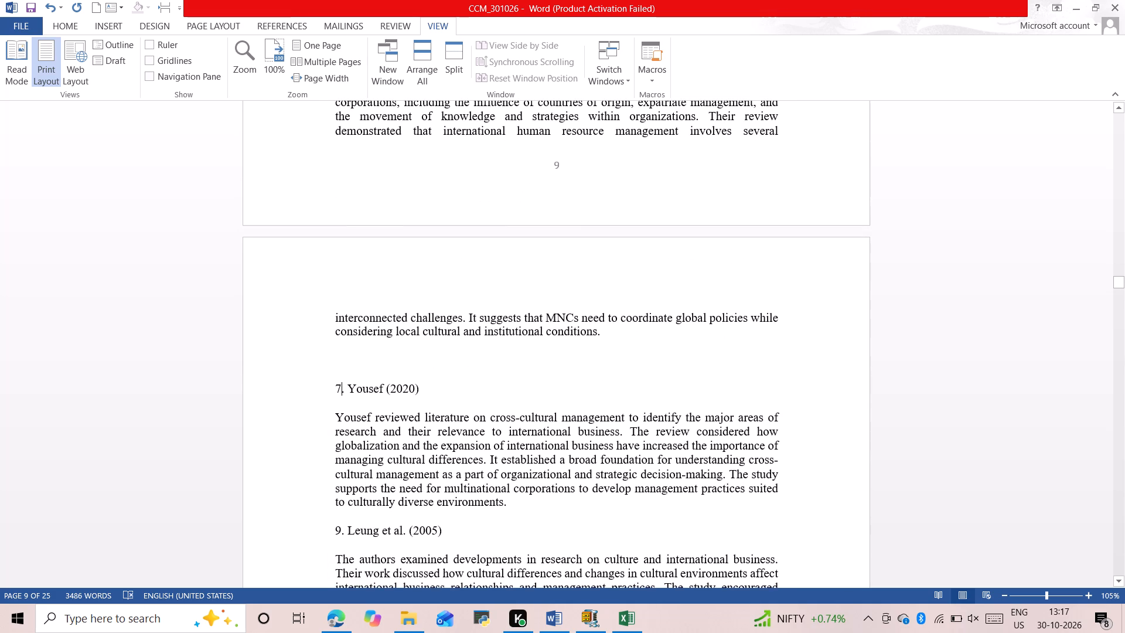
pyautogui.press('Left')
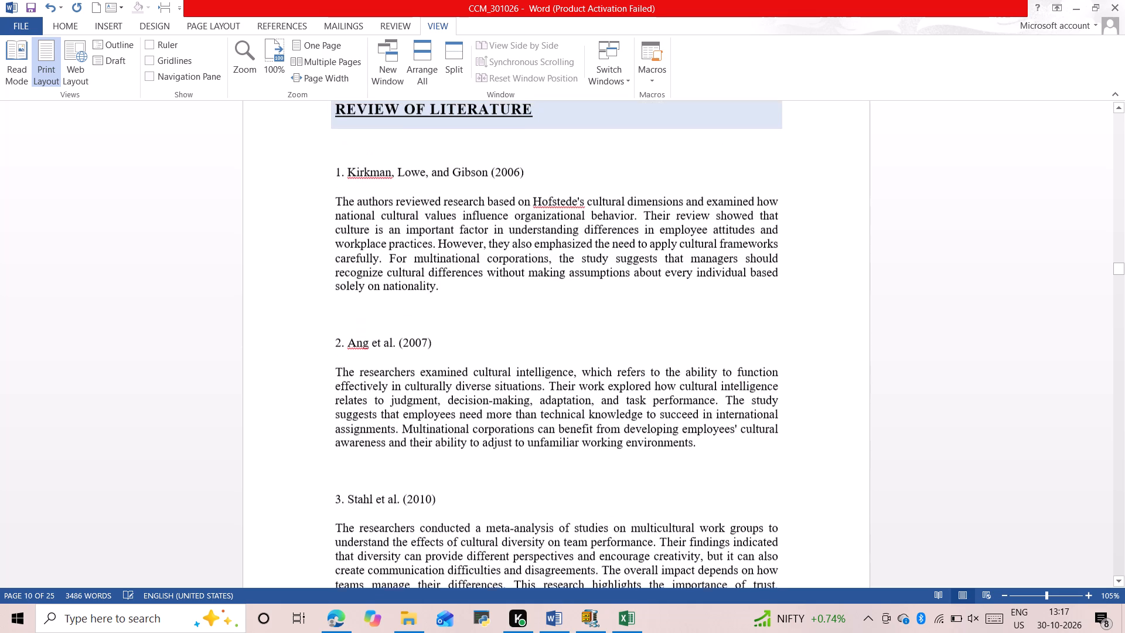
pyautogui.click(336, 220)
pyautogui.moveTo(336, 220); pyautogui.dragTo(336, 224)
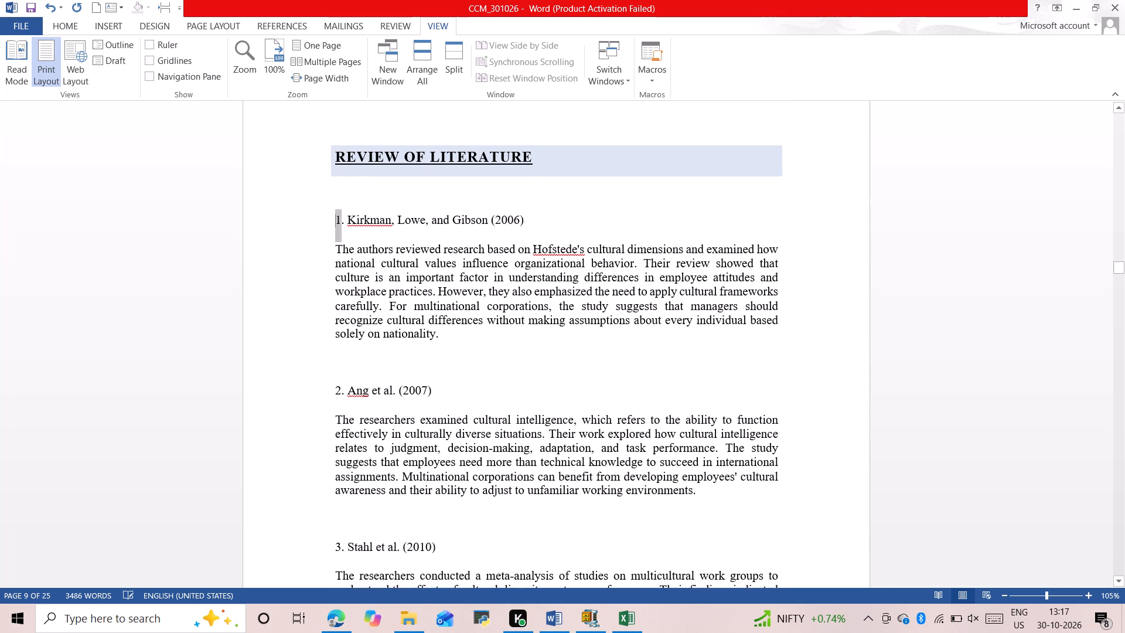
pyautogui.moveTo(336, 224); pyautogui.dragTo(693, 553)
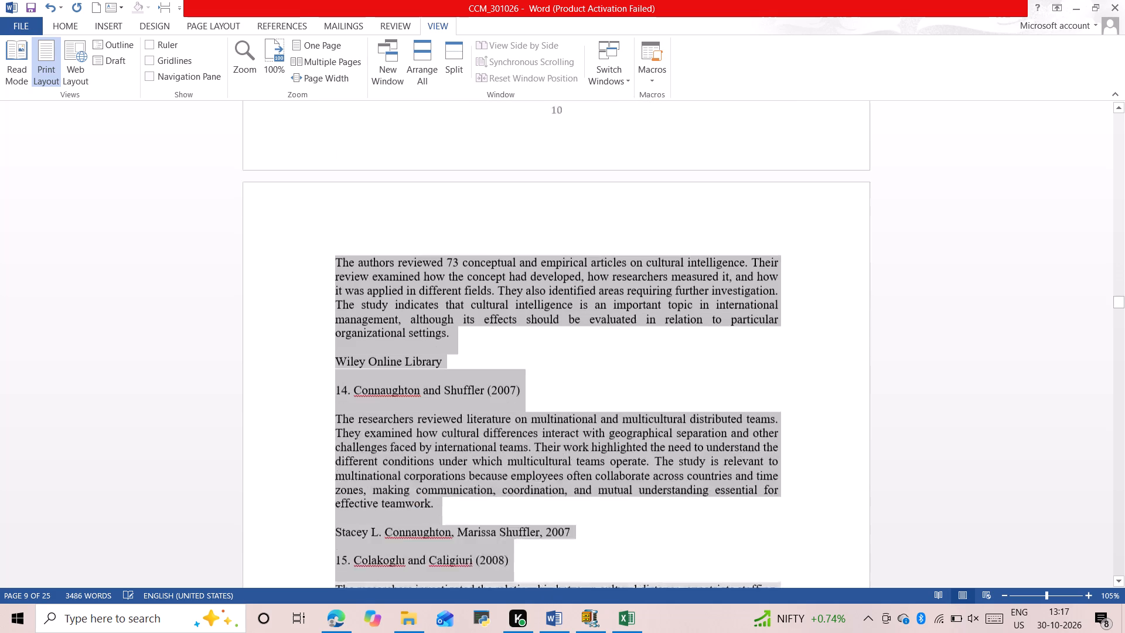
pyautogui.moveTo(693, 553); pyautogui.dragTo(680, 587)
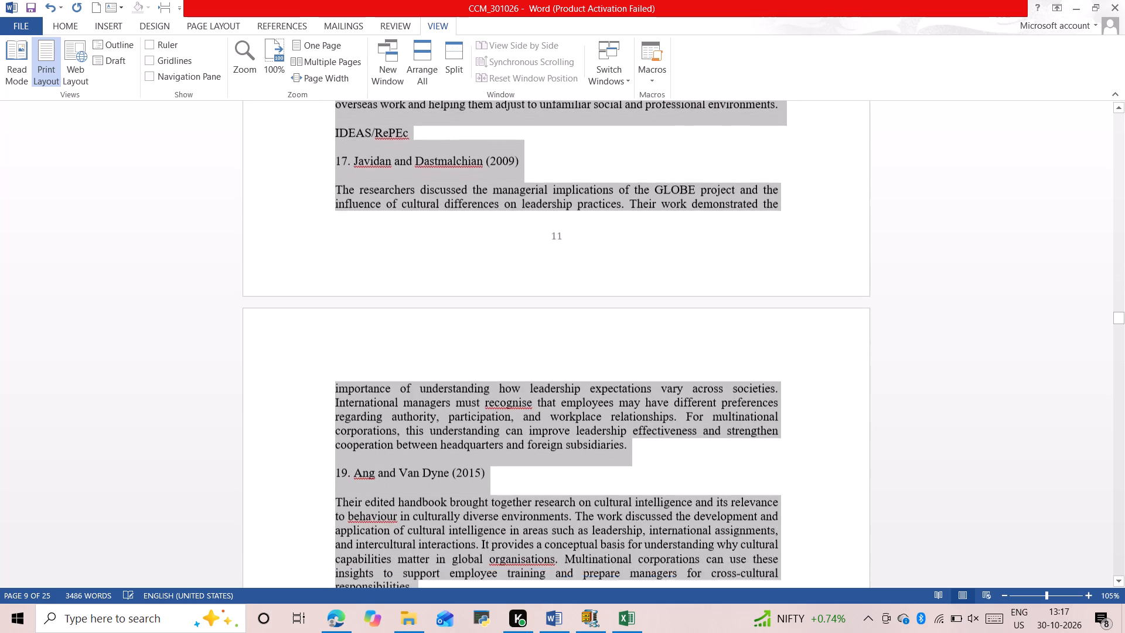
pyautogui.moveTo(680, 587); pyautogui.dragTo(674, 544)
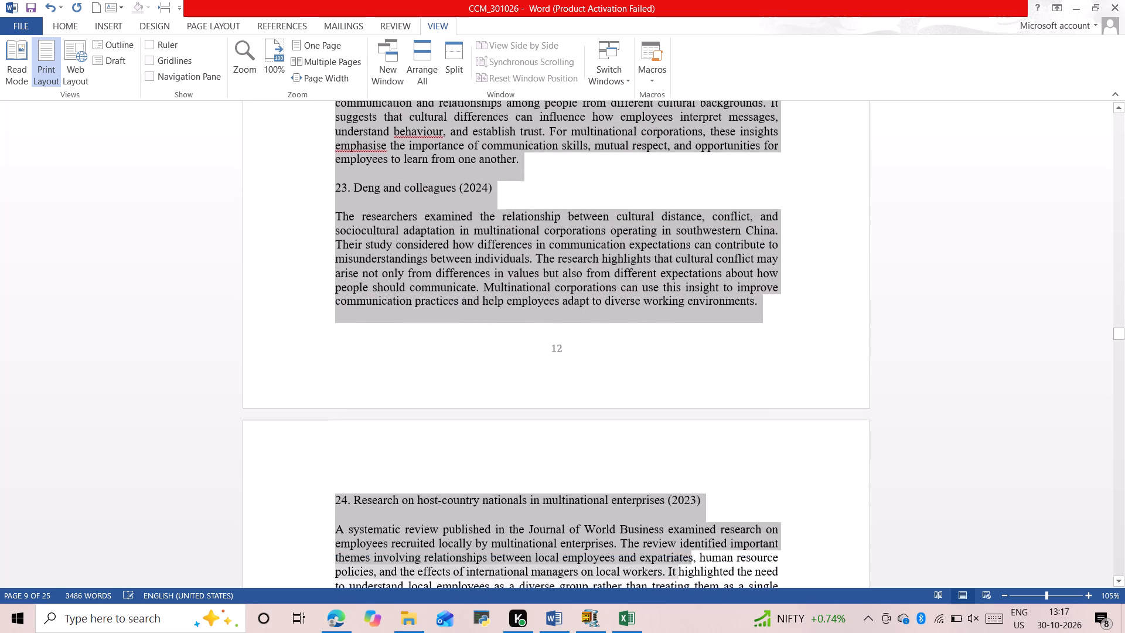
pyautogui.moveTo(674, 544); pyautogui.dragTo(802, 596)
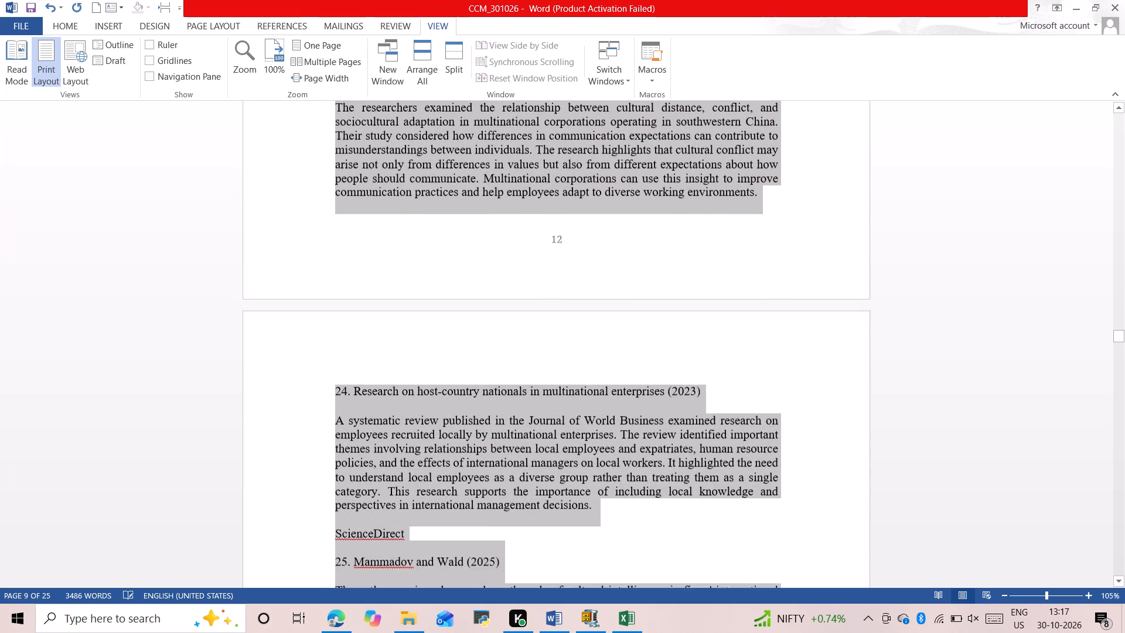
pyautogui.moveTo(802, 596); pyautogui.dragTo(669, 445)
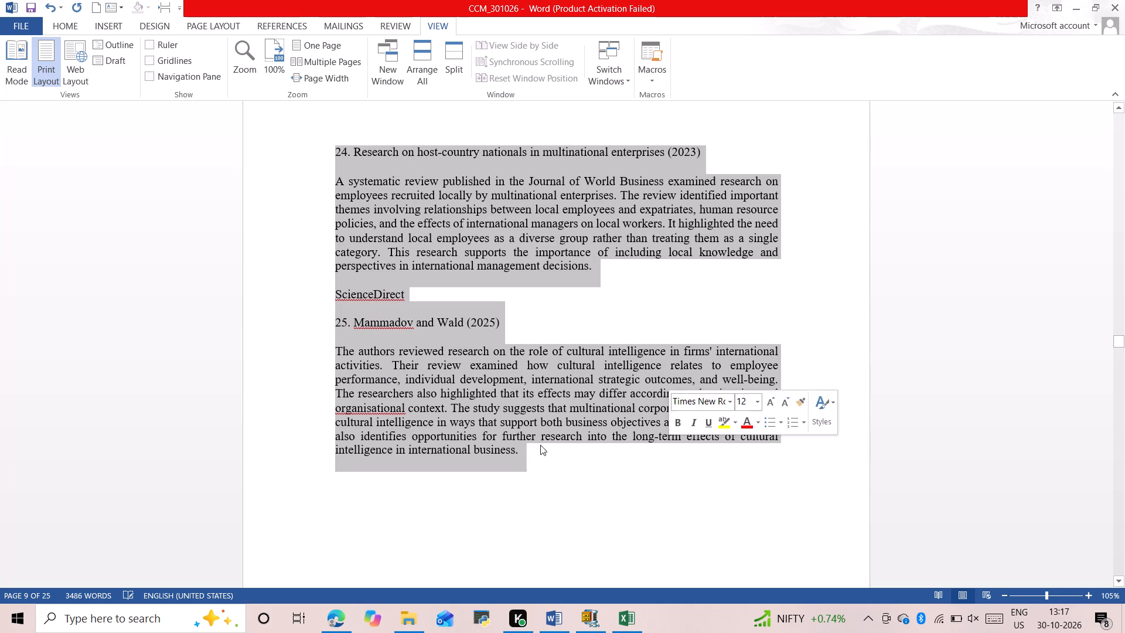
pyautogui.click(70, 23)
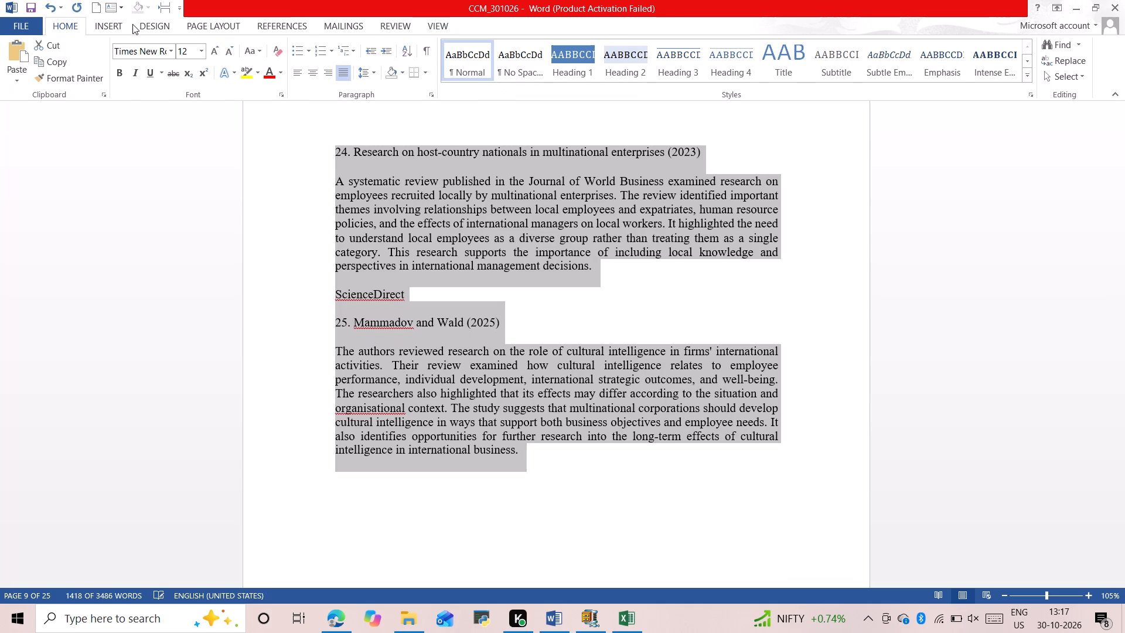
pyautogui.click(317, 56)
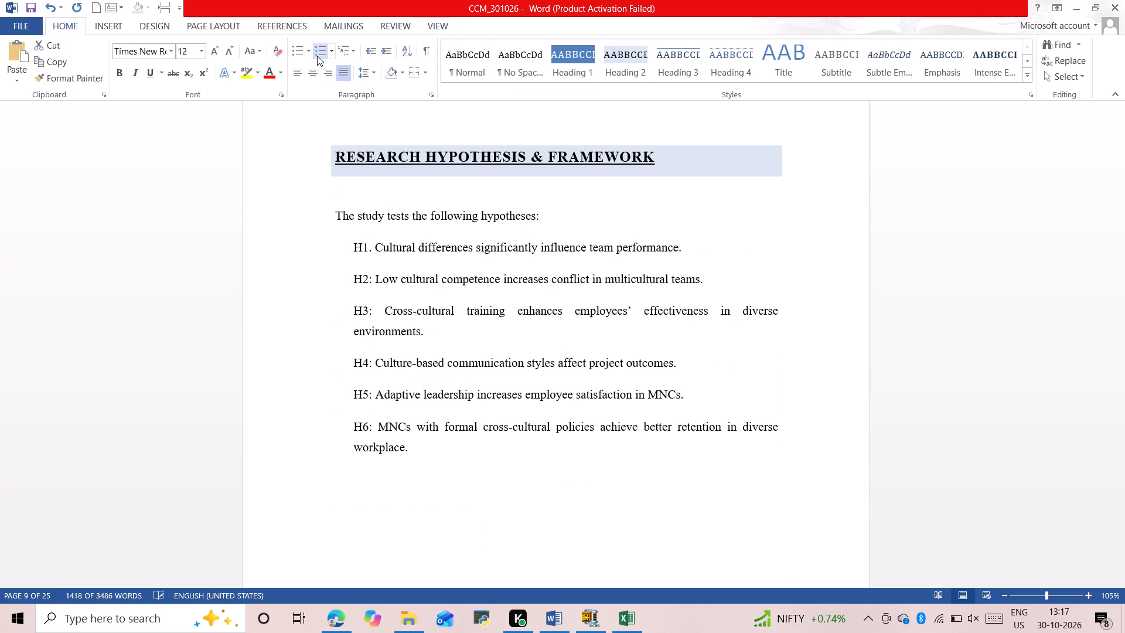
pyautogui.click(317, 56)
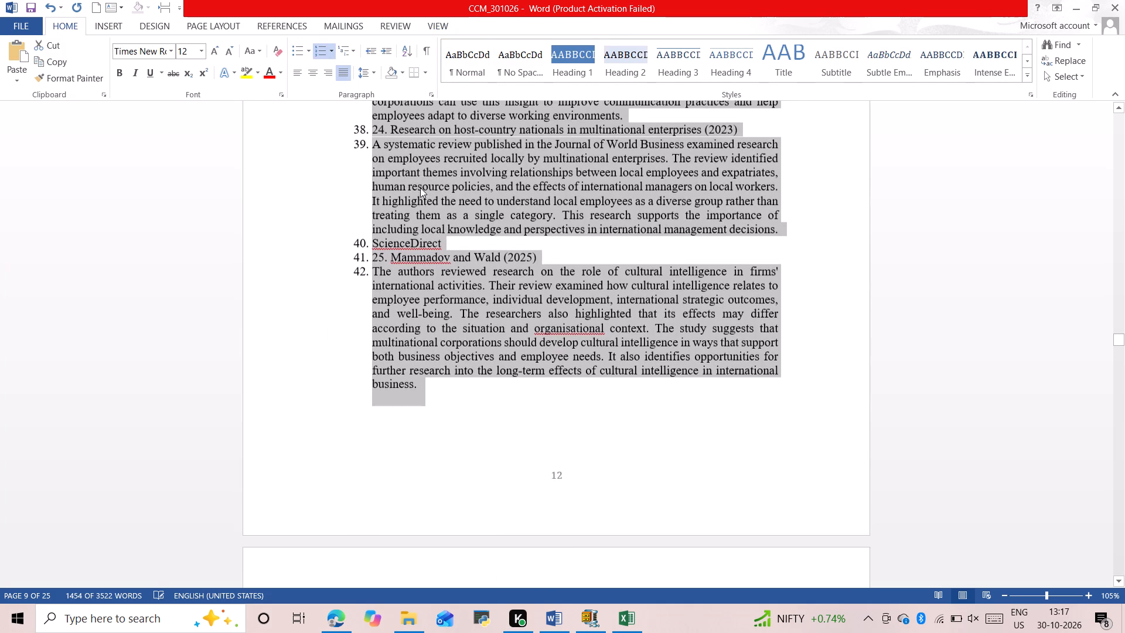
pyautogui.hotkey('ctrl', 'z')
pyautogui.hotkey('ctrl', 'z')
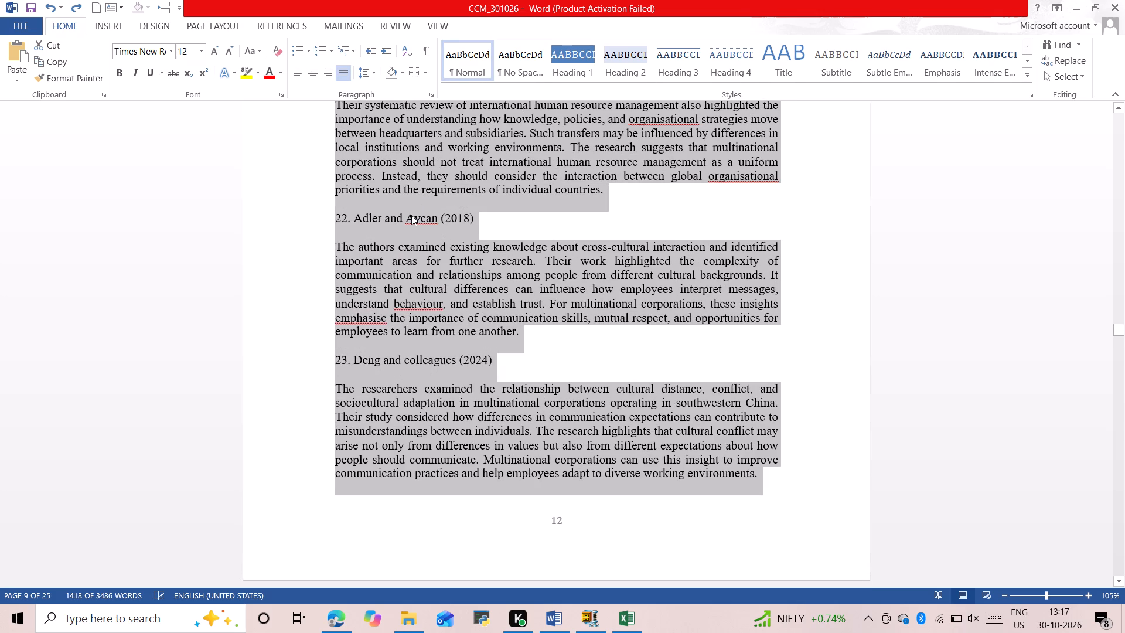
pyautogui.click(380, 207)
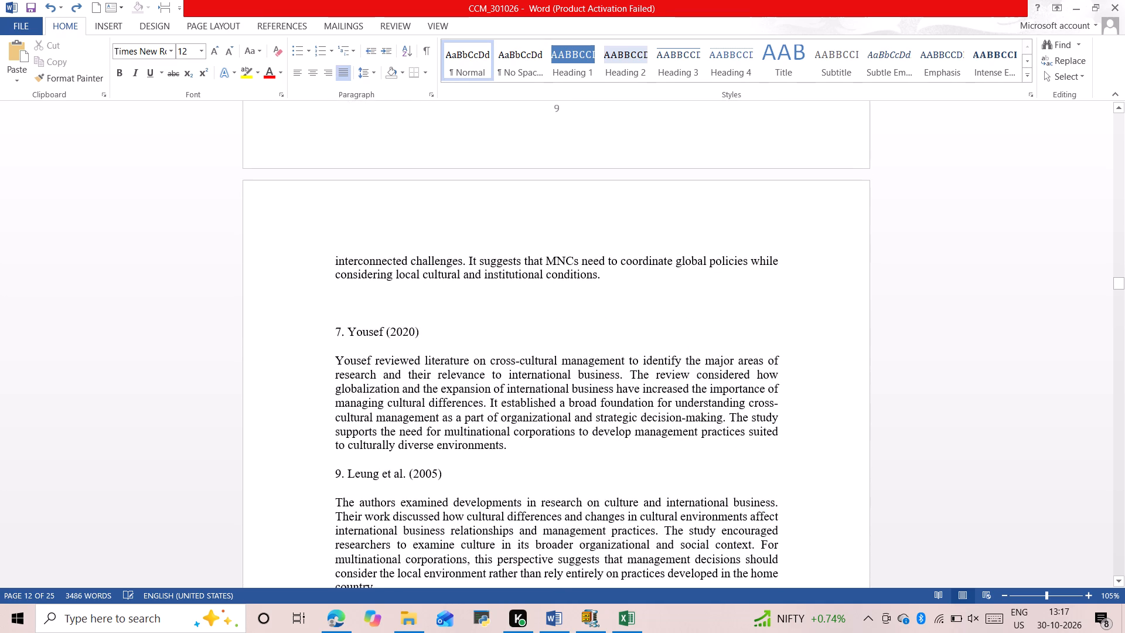
# Renumber the Yousef (2020) entry as 5 and add a blank line after its review paragraph.
pyautogui.click(340, 332)
pyautogui.press('BackSpace')
pyautogui.press('5')
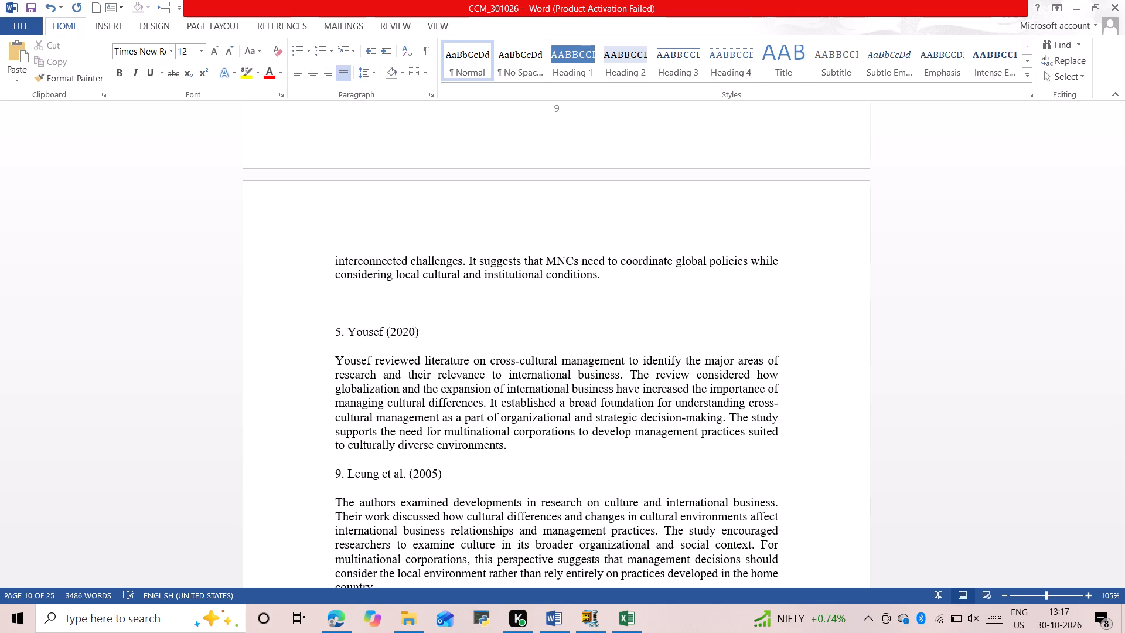
pyautogui.click(511, 450)
pyautogui.press('Return')
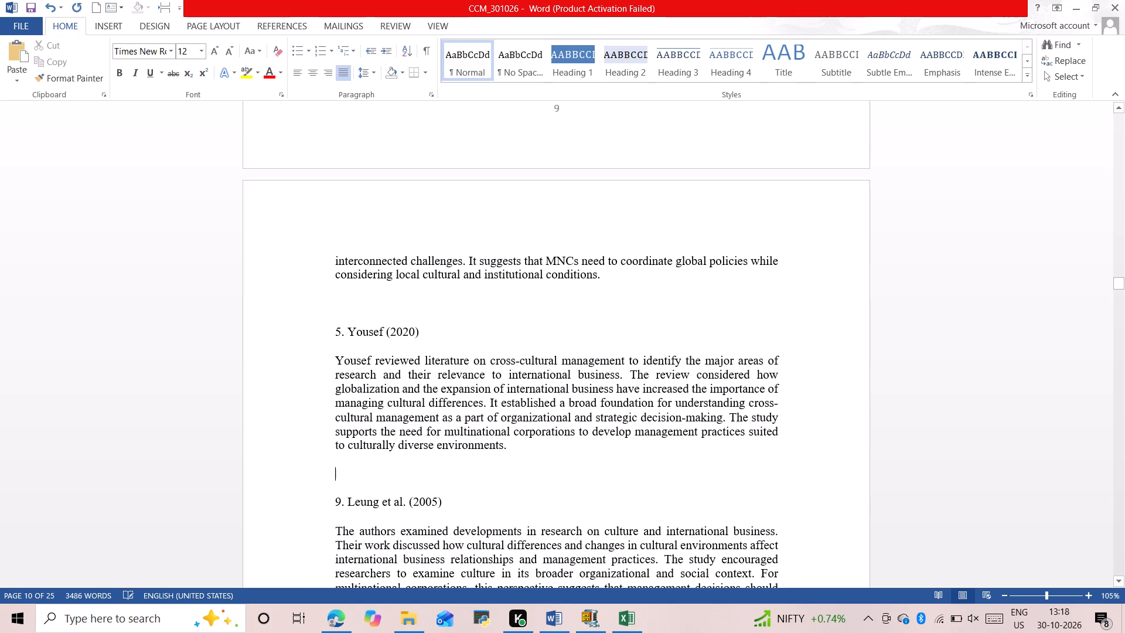
# Renumber the Leung et al. (2005) entry as 6 and add a blank line after its review paragraph.
pyautogui.click(339, 503)
pyautogui.press('BackSpace')
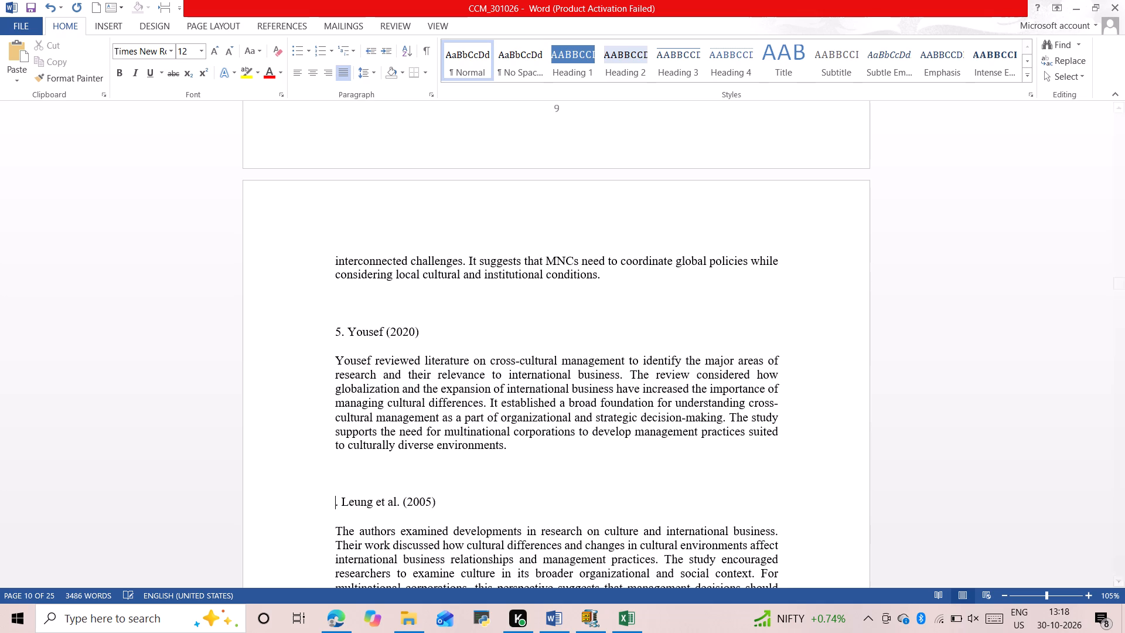
pyautogui.press('6')
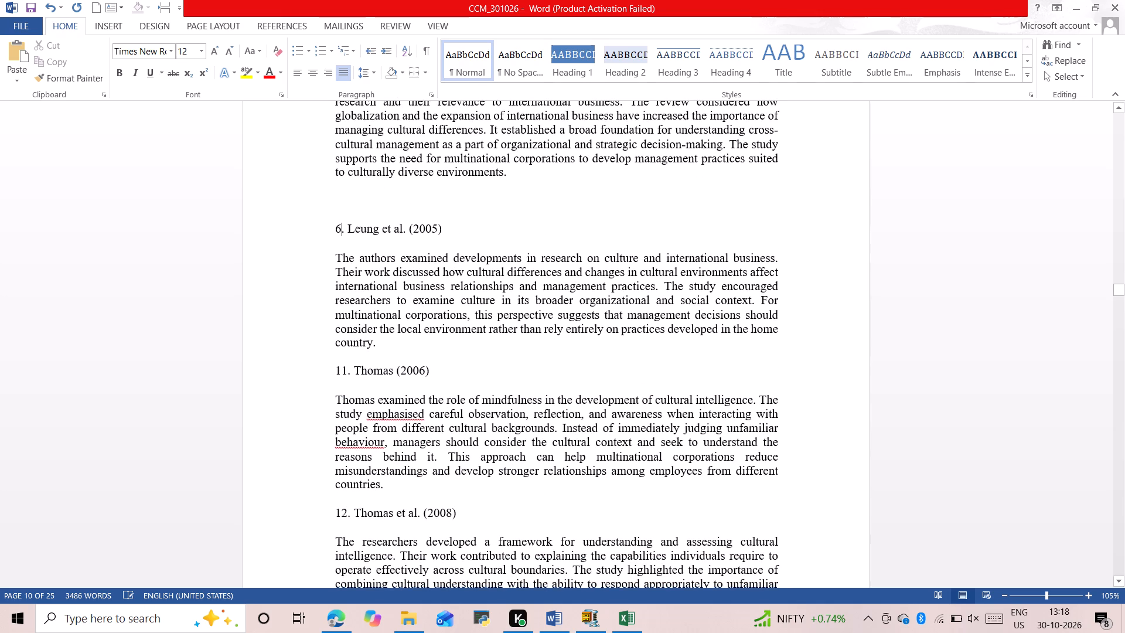
pyautogui.click(377, 345)
pyautogui.press('Return')
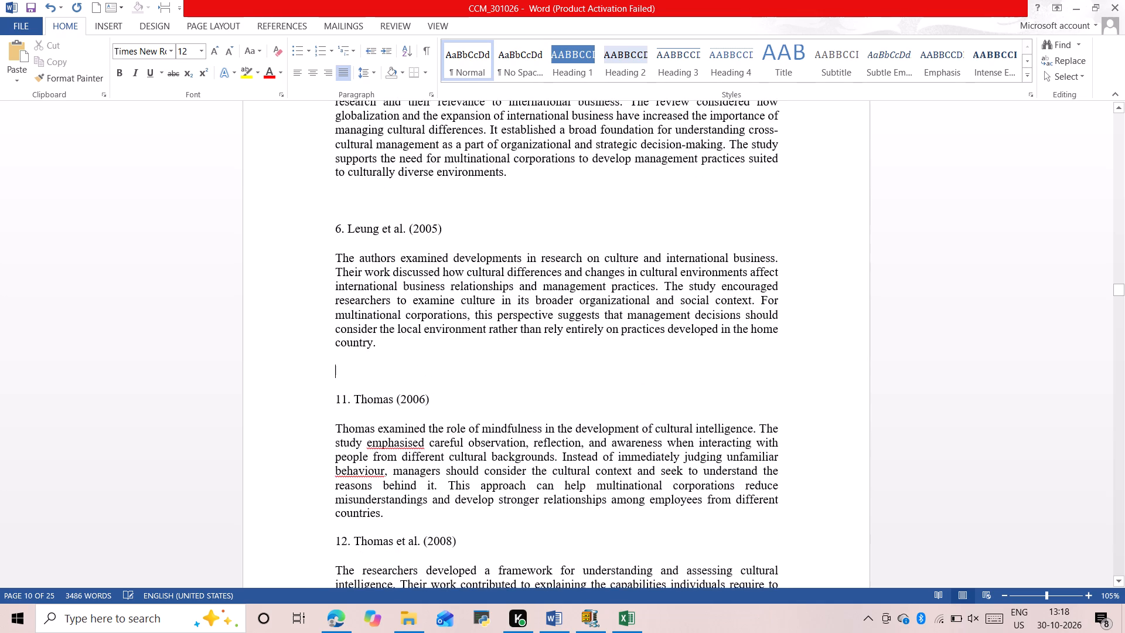
# Renumber the Thomas (2006) entry as 7 and add a blank line after its review paragraph.
pyautogui.click(349, 401)
pyautogui.press('BackSpace')
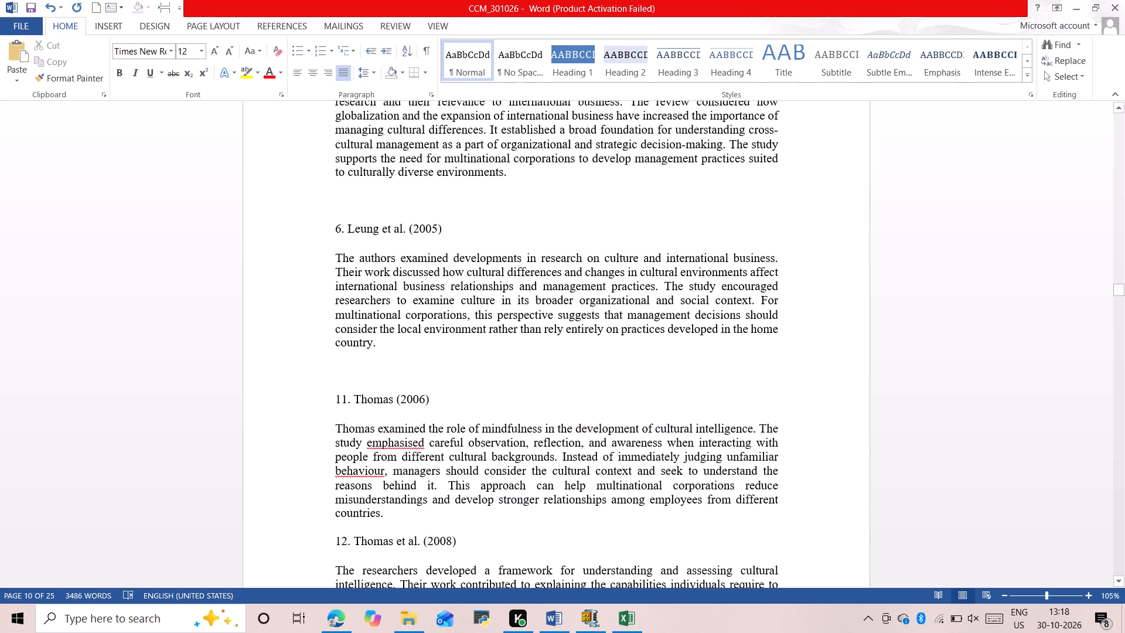
pyautogui.press('7')
pyautogui.press('BackSpace')
pyautogui.press('BackSpace')
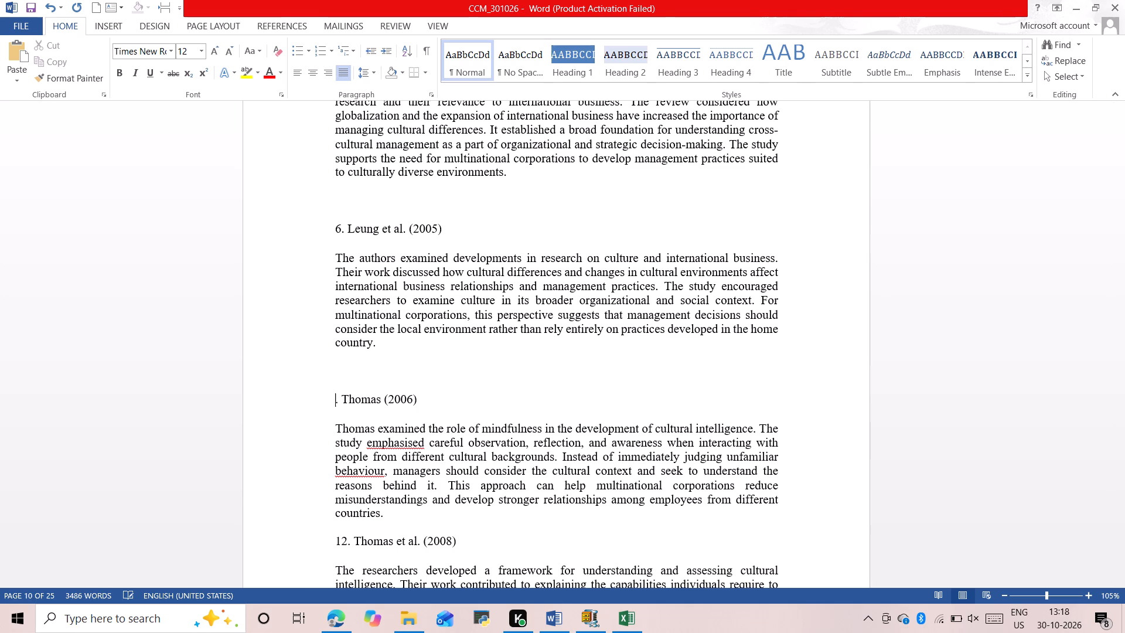
pyautogui.press('7')
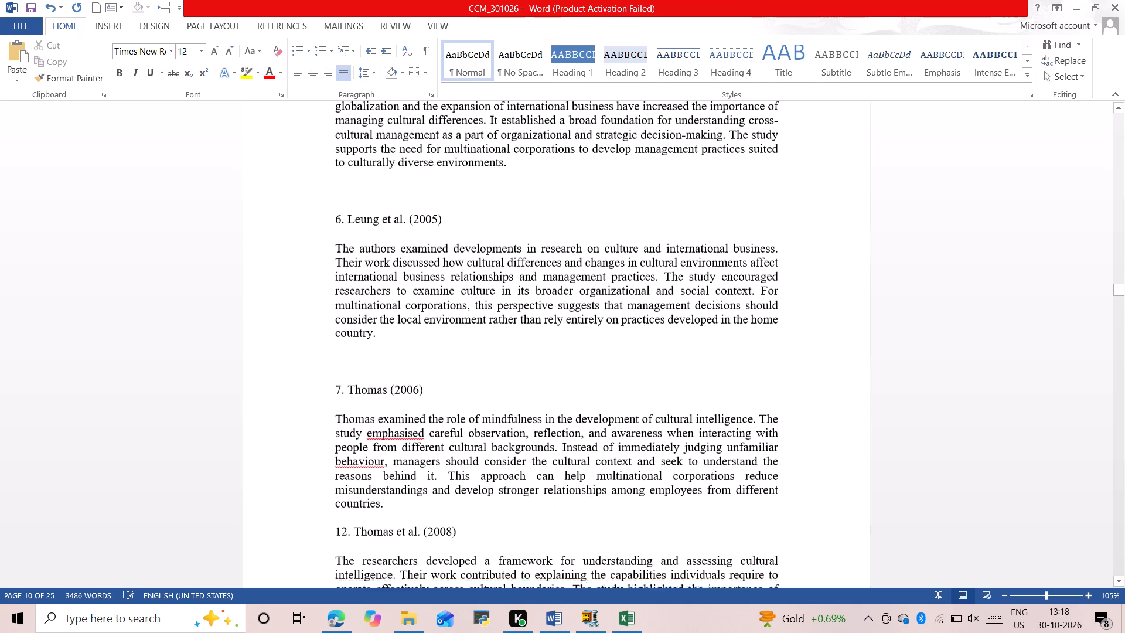
pyautogui.click(393, 343)
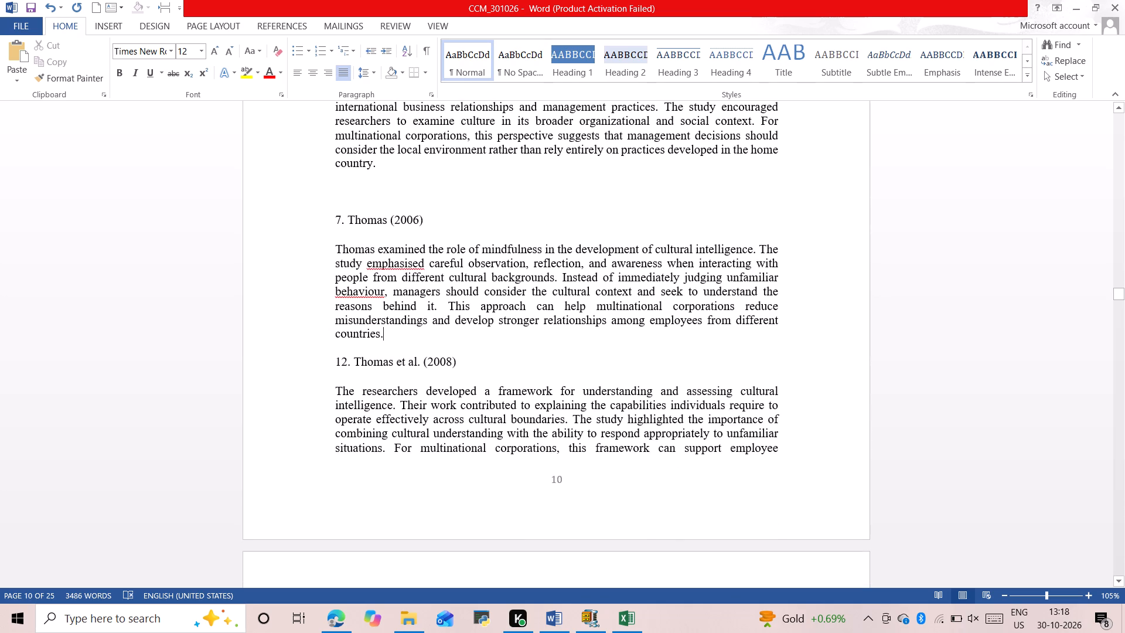
pyautogui.press('Return')
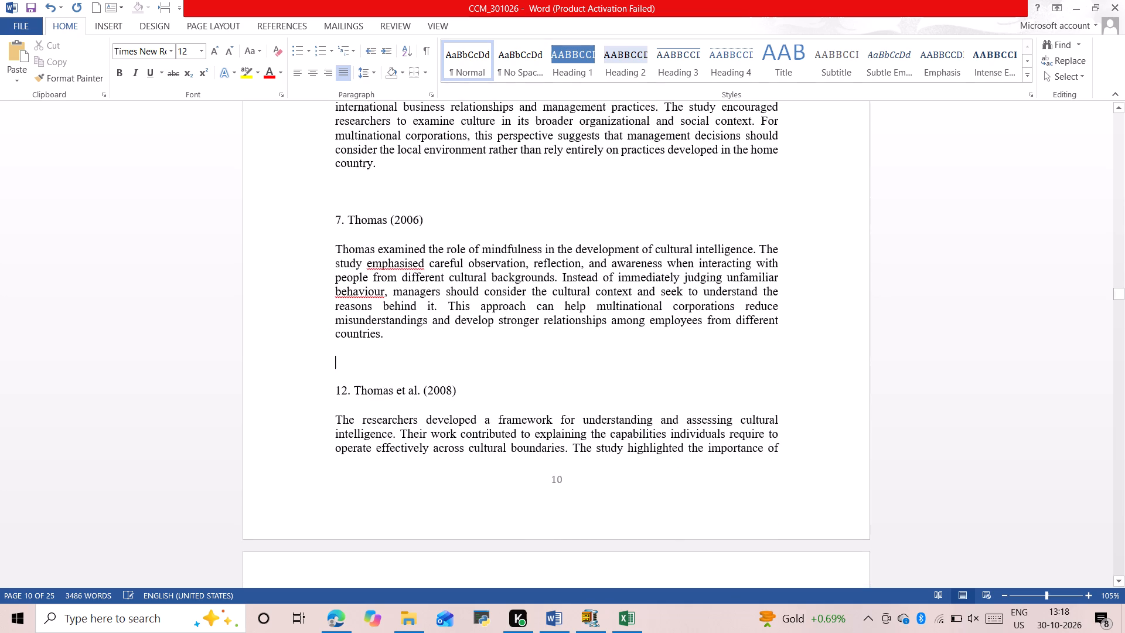
# Renumber the Thomas et al. (2008) entry as 8 and add a blank line after its review paragraph.
pyautogui.click(347, 385)
pyautogui.press('BackSpace')
pyautogui.press('BackSpace')
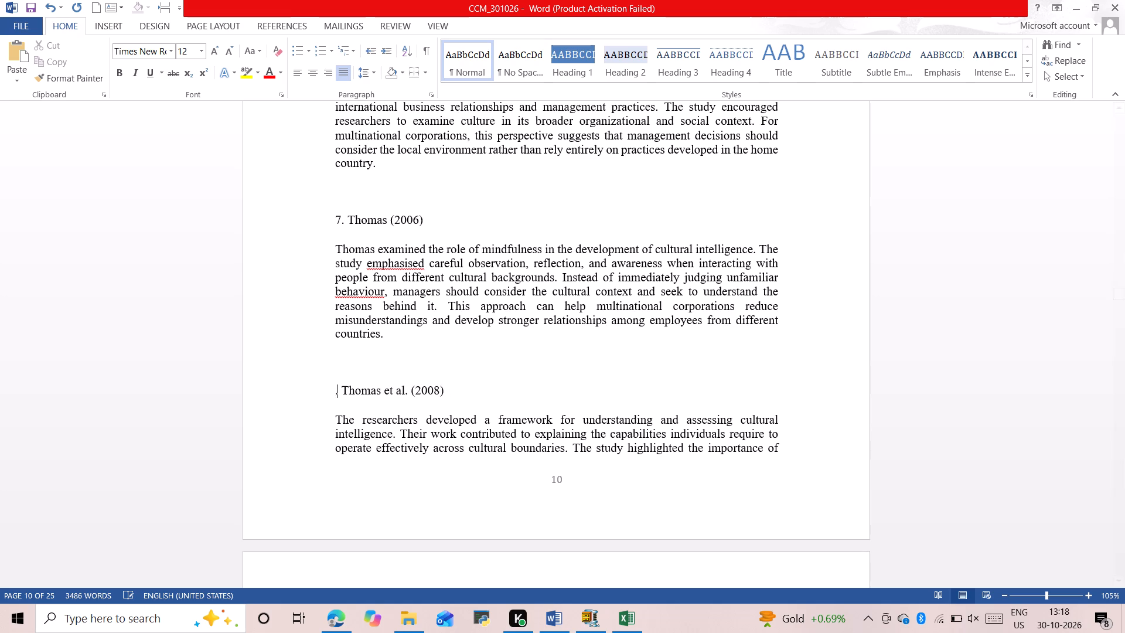
pyautogui.press('8')
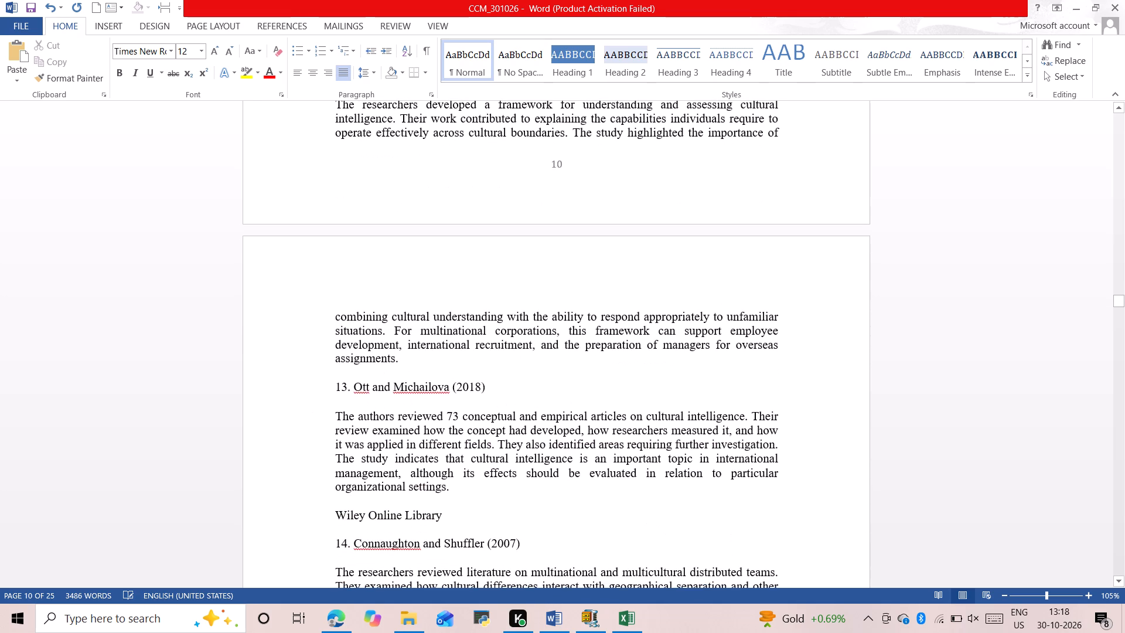
pyautogui.click(425, 353)
pyautogui.press('Return')
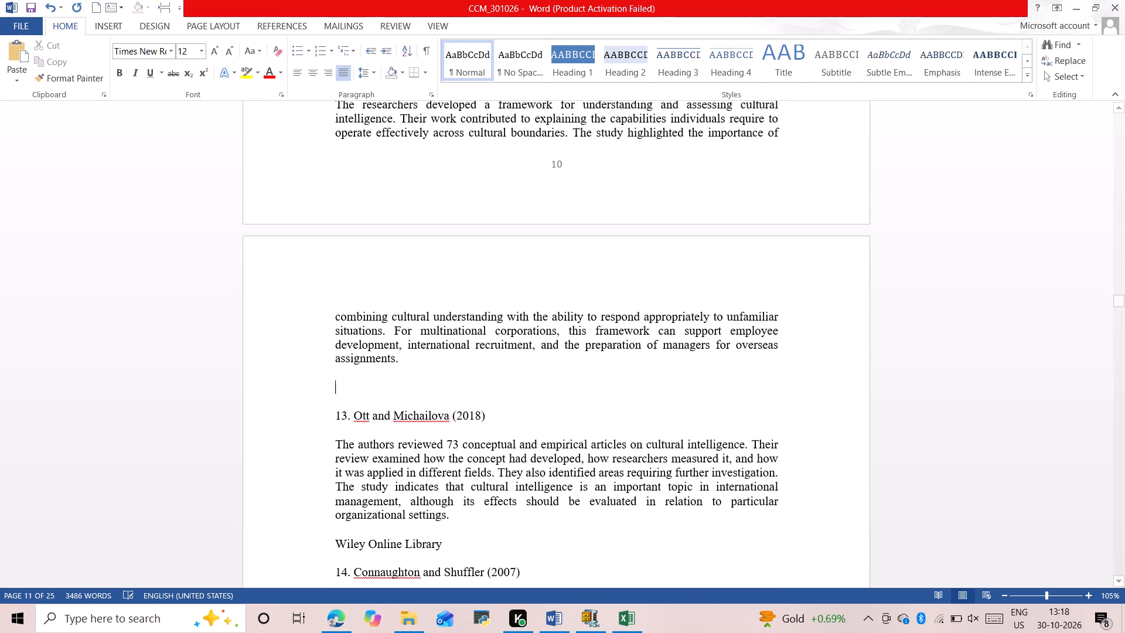
# Renumber the Ott and Michailova (2018) entry as 9 and add a blank line after its review paragraph.
pyautogui.click(345, 420)
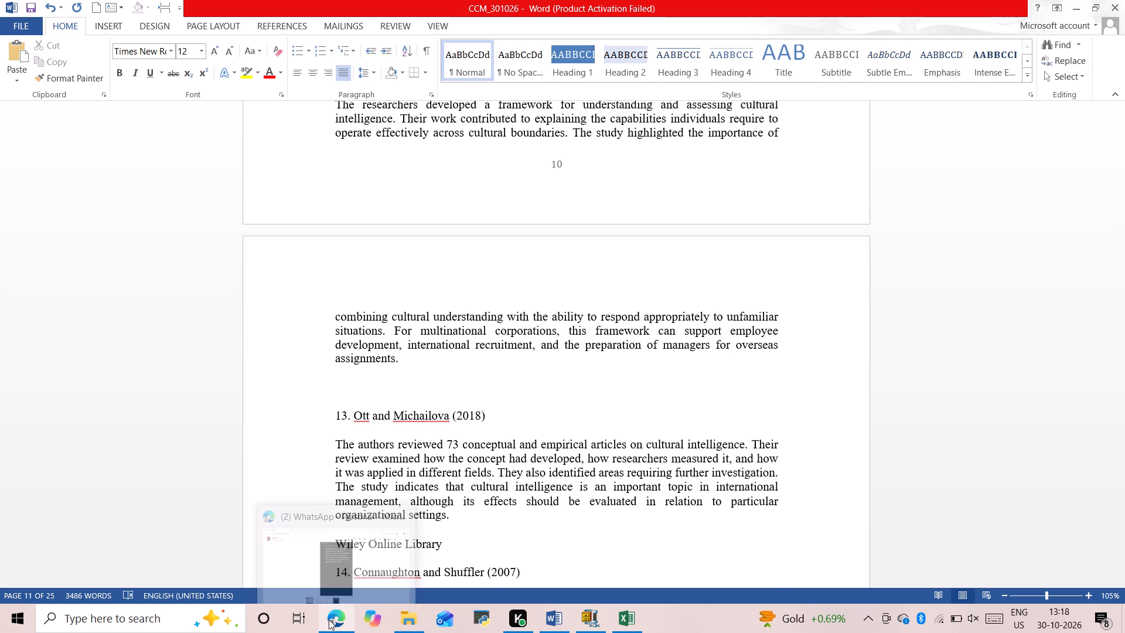
pyautogui.press('BackSpace')
pyautogui.press('BackSpace')
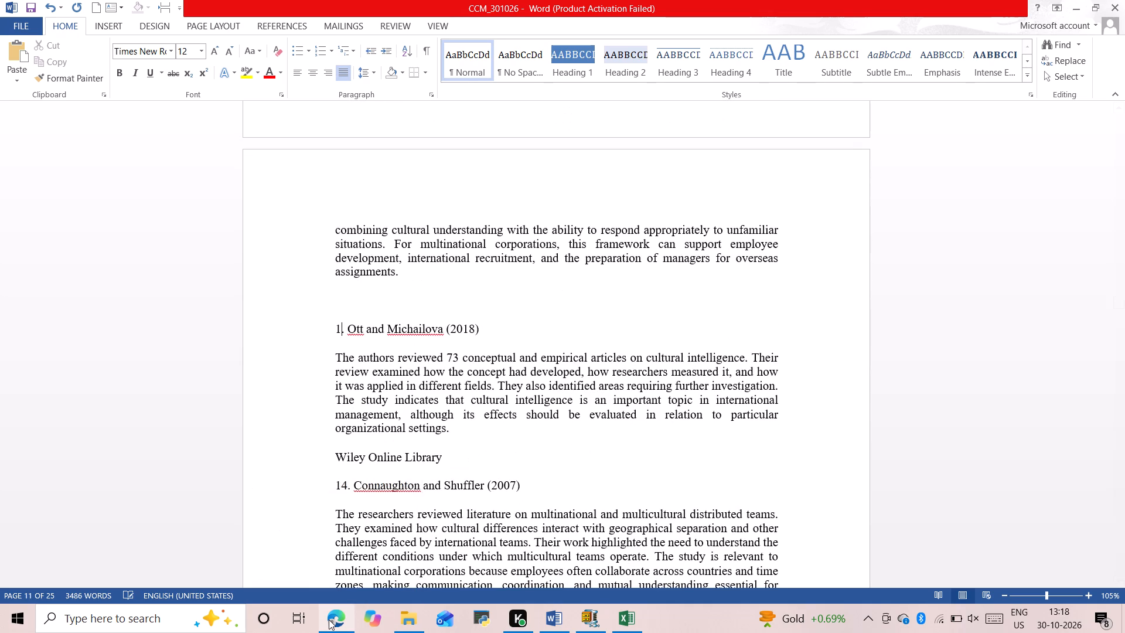
pyautogui.press('0')
pyautogui.press('BackSpace')
pyautogui.press('0')
pyautogui.press('BackSpace')
pyautogui.press('9')
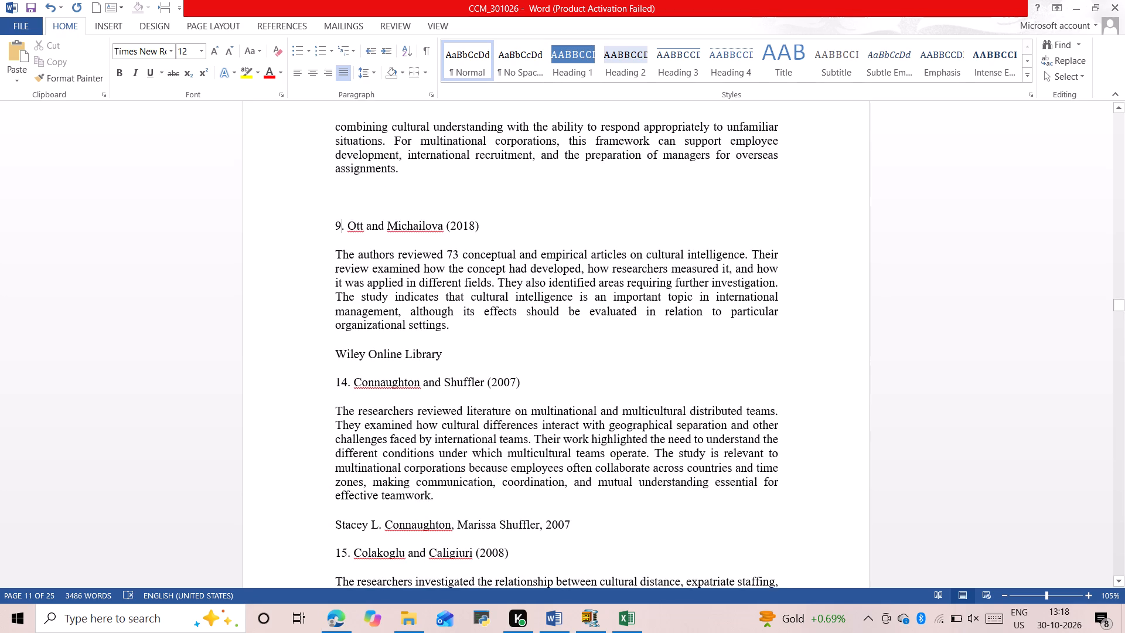
pyautogui.click(458, 335)
pyautogui.press('Return')
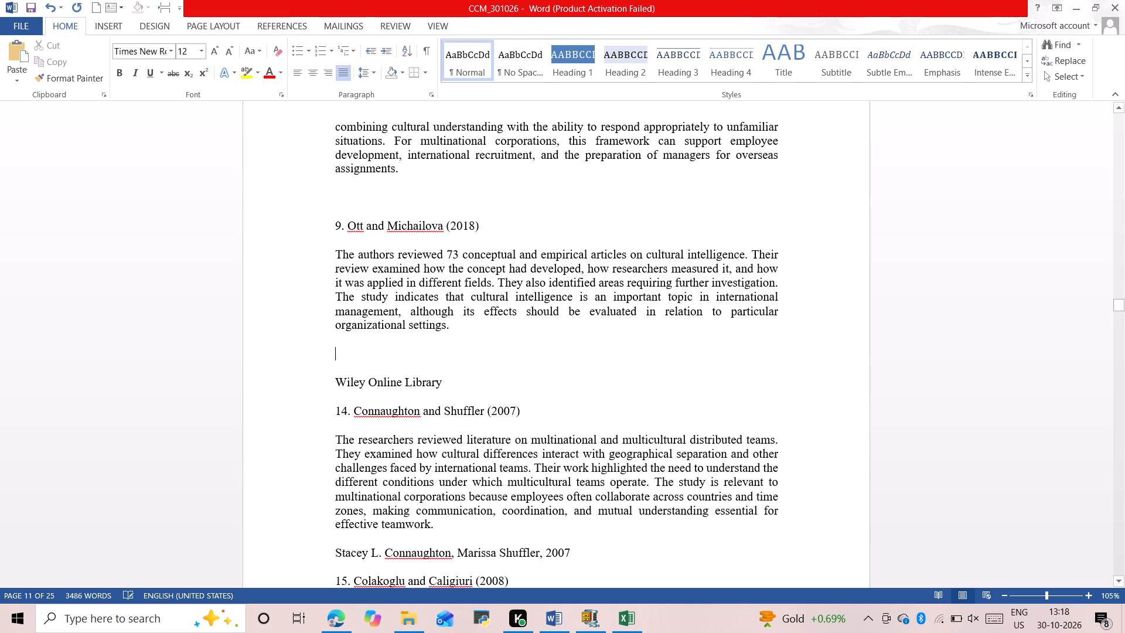
# Renumber the Connaughton and Shuffler (2007) entry as 10.
pyautogui.click(349, 411)
pyautogui.press('BackSpace')
pyautogui.press('0')
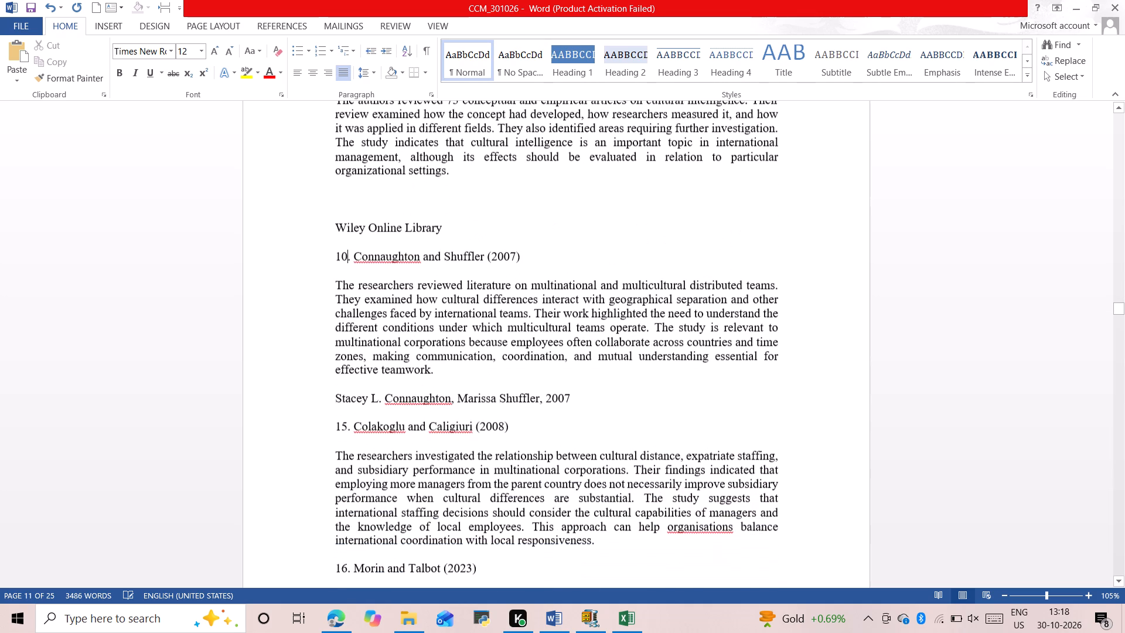
# Add a blank line after the author citation line that closes the Connaughton and Shuffler (2007) entry.
pyautogui.click(449, 356)
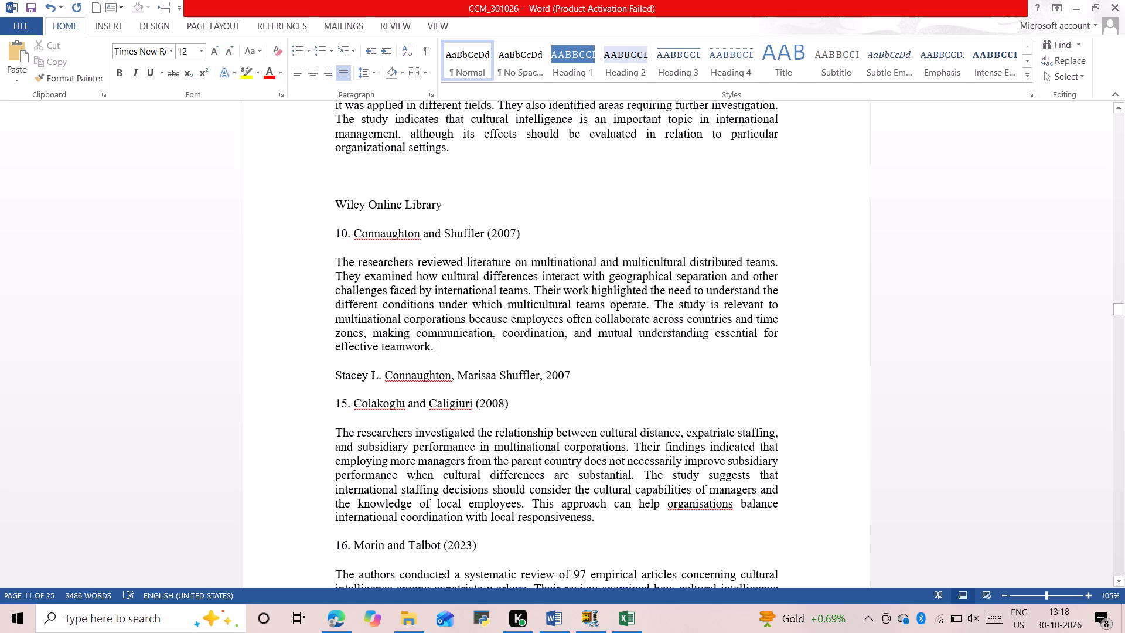
pyautogui.click(568, 384)
pyautogui.click(583, 375)
pyautogui.press('Return')
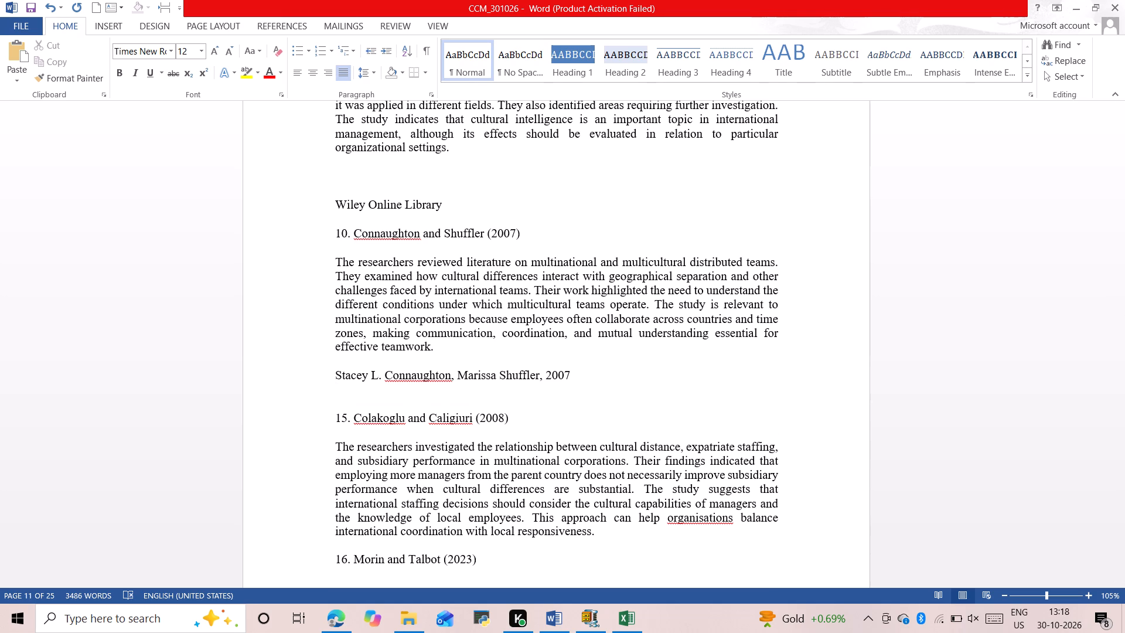
pyautogui.click(584, 375)
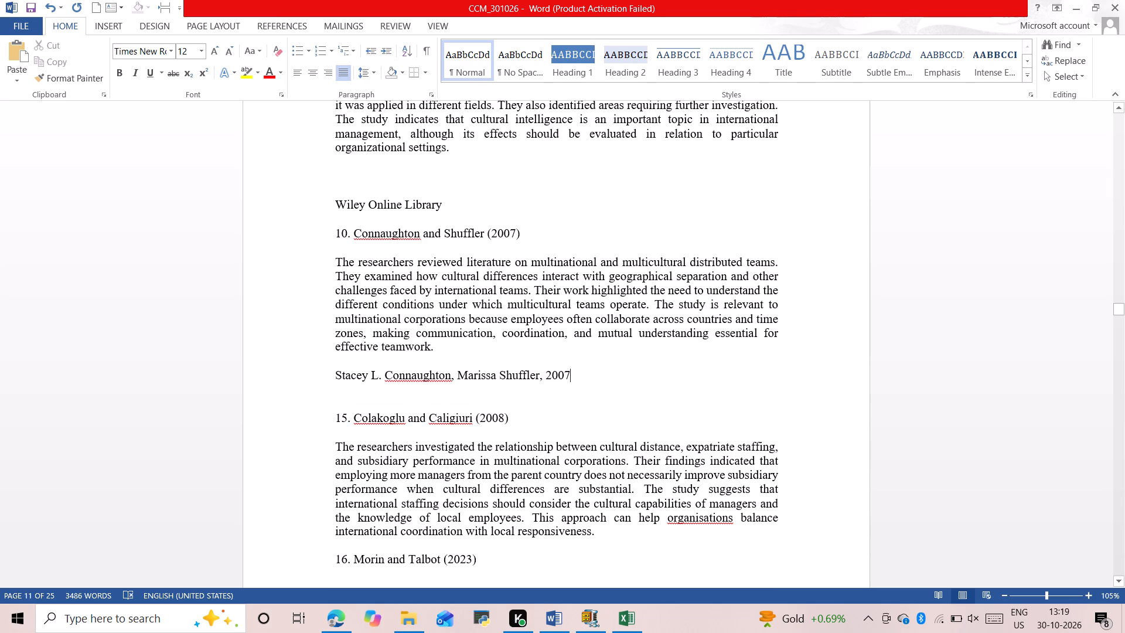
# Renumber the Colakoglu and Caligiuri (2008) entry as 11 and add a blank line after its review paragraph.
pyautogui.click(346, 419)
pyautogui.press('BackSpace')
pyautogui.press('1')
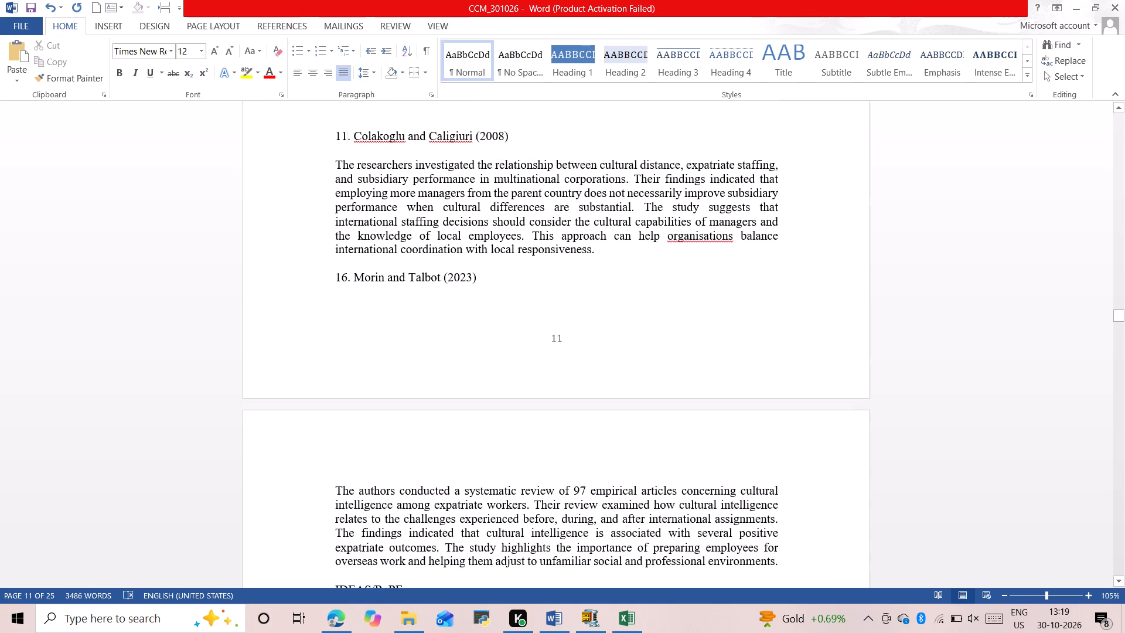
pyautogui.click(605, 252)
pyautogui.press('Return')
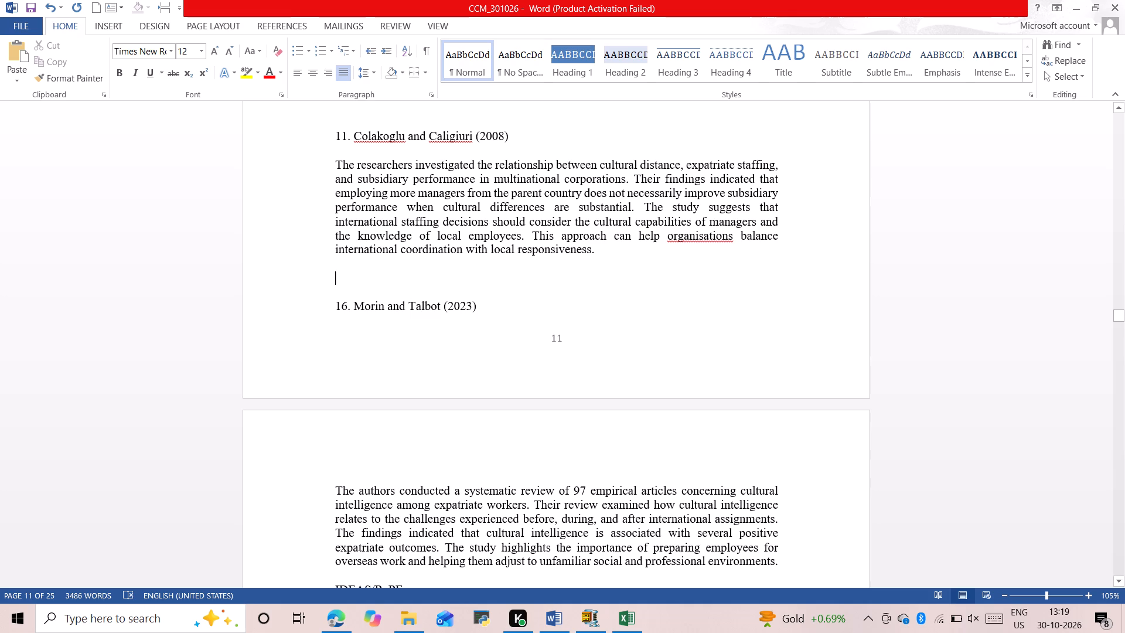
# Renumber the Morin and Talbot (2023) entry as 12 and add a blank line after its IDEAS/RePEc source line.
pyautogui.click(349, 307)
pyautogui.press('Left')
pyautogui.press('BackSpace')
pyautogui.press('2')
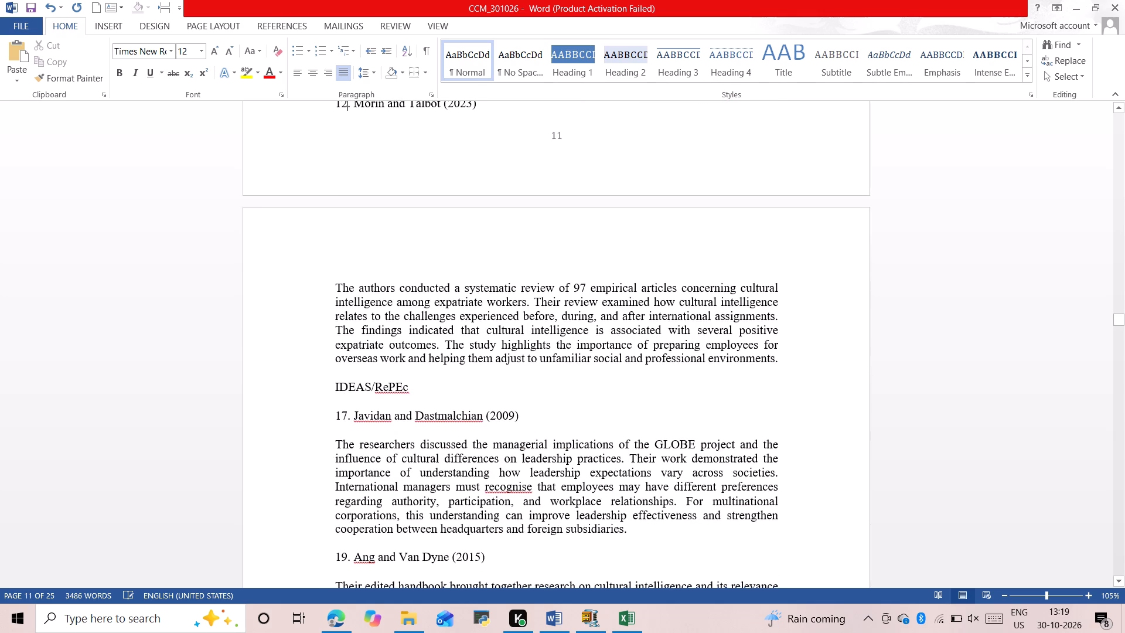
pyautogui.click(430, 384)
pyautogui.press('Return')
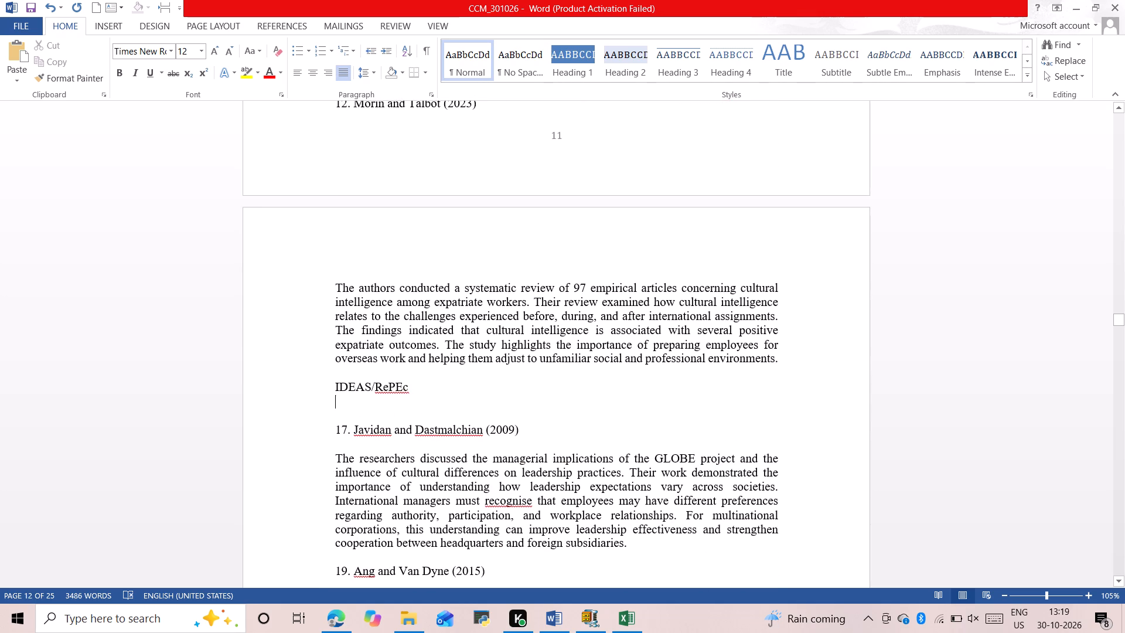
# Renumber the Javidan and Dastmalchian (2009) entry as 13 and add a blank line after its review paragraph.
pyautogui.click(345, 429)
pyautogui.press('BackSpace')
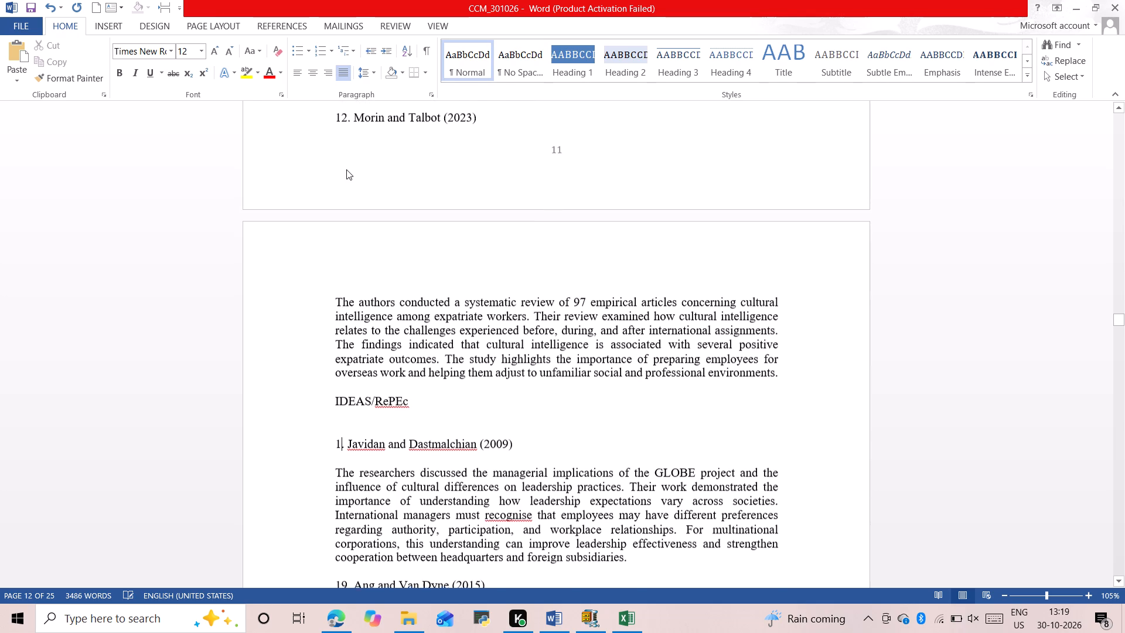
pyautogui.press('3')
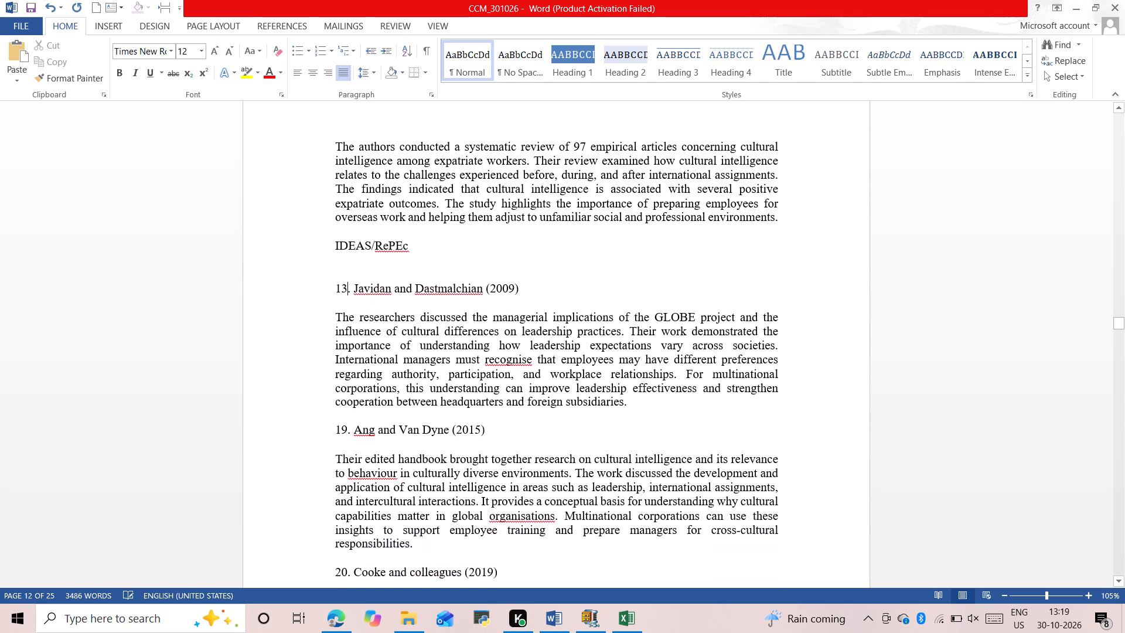
pyautogui.click(651, 402)
pyautogui.press('Return')
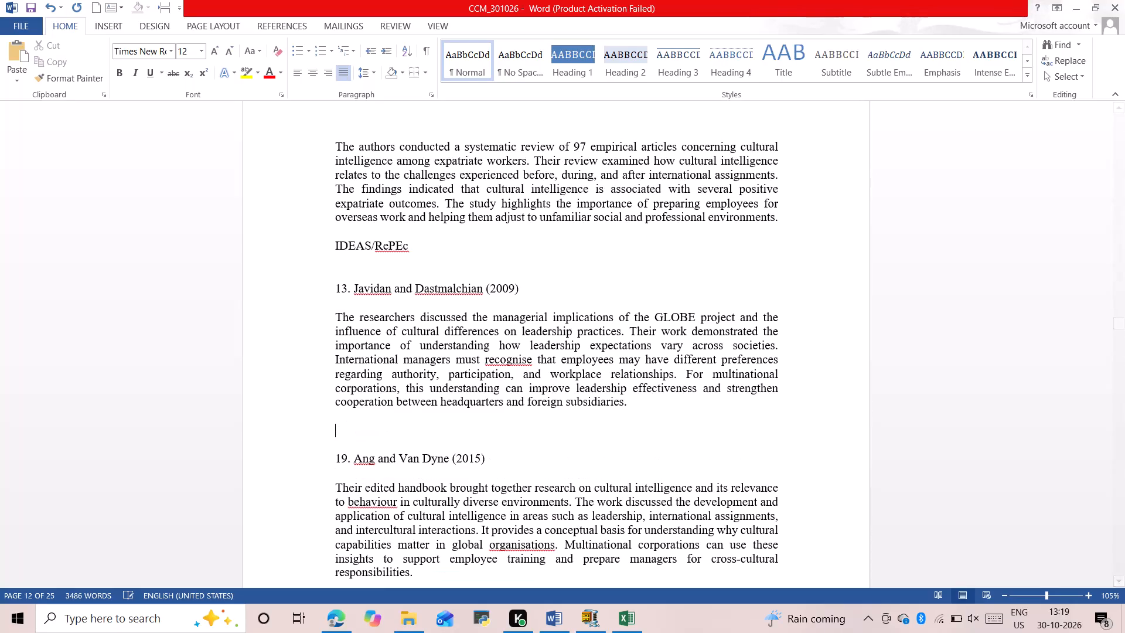
# Renumber the Ang and Van Dyne (2015) entry as 14 and add a blank line after its review paragraph.
pyautogui.click(345, 462)
pyautogui.press('BackSpace')
pyautogui.press('4')
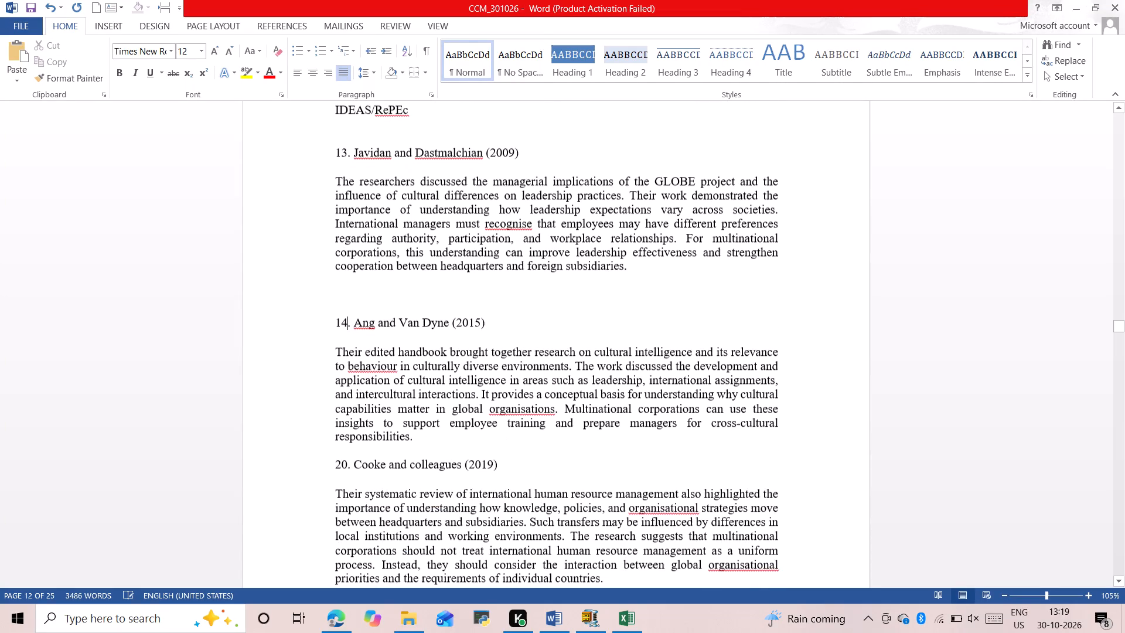
pyautogui.click(417, 435)
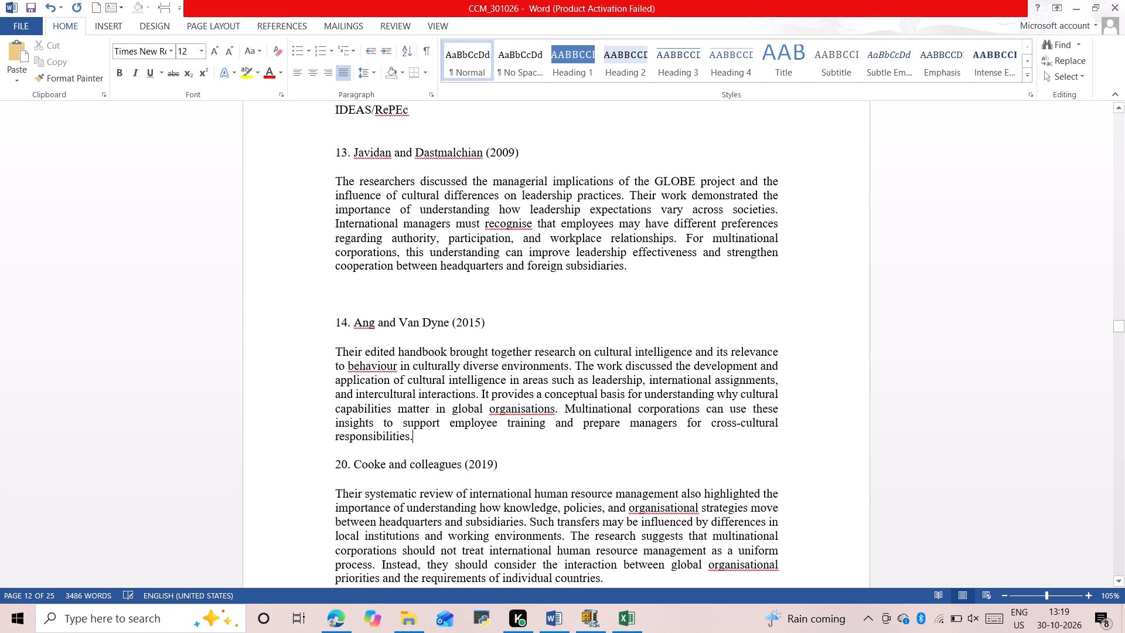
pyautogui.press('Return')
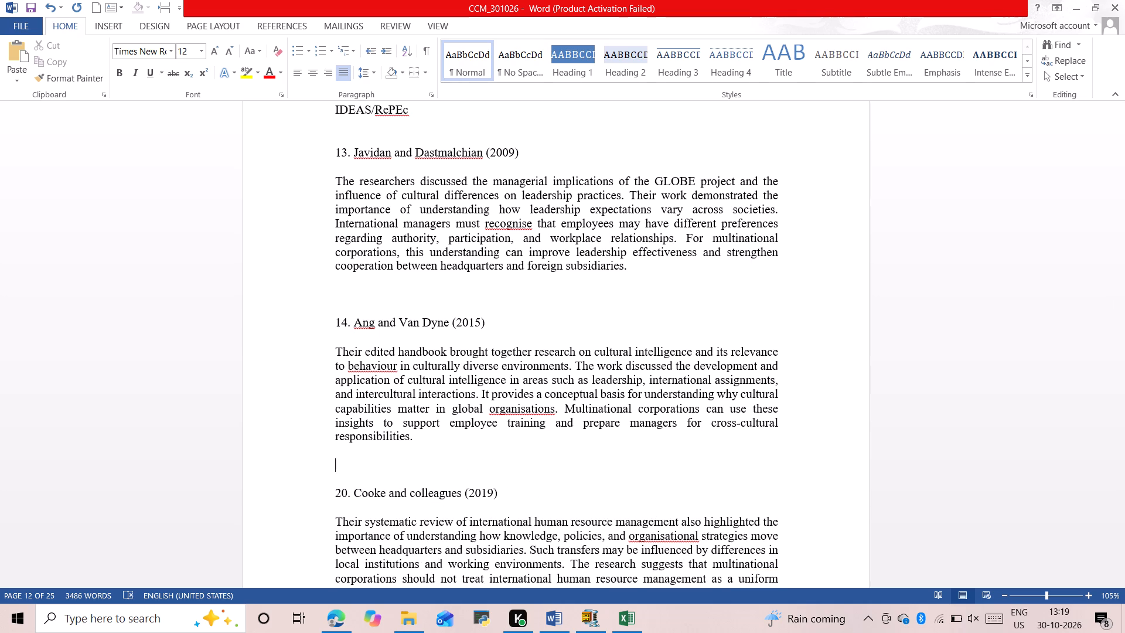
# Renumber the Cooke and colleagues (2019) entry as 15 and add a blank line after its review paragraph.
pyautogui.click(345, 488)
pyautogui.press('BackSpace')
pyautogui.press('BackSpace')
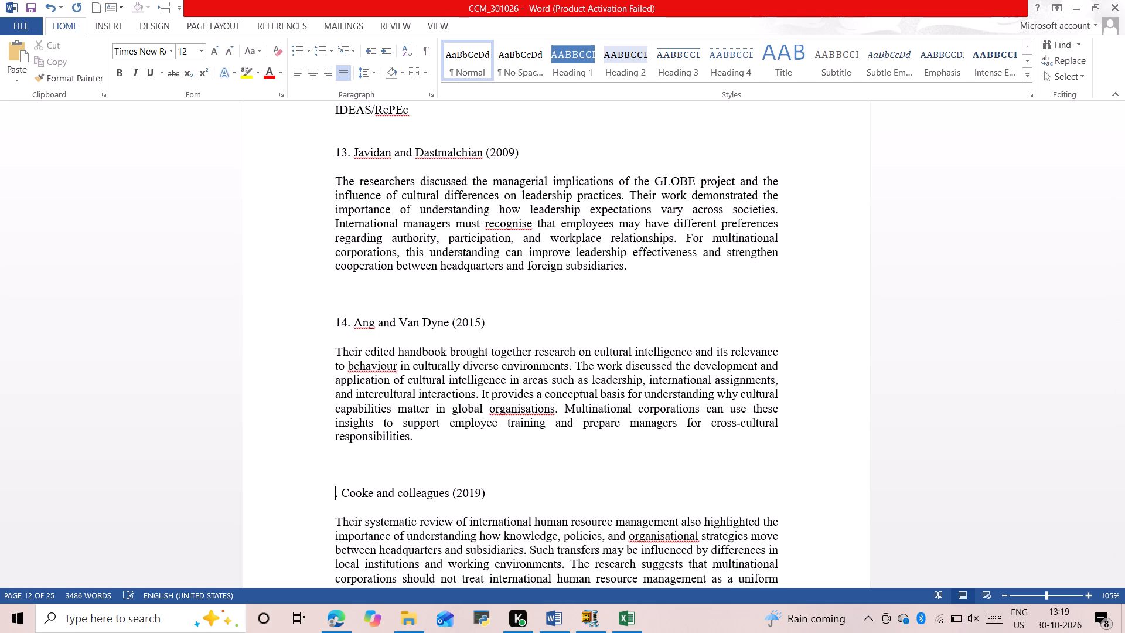
pyautogui.write('17')
pyautogui.press('BackSpace')
pyautogui.press('5')
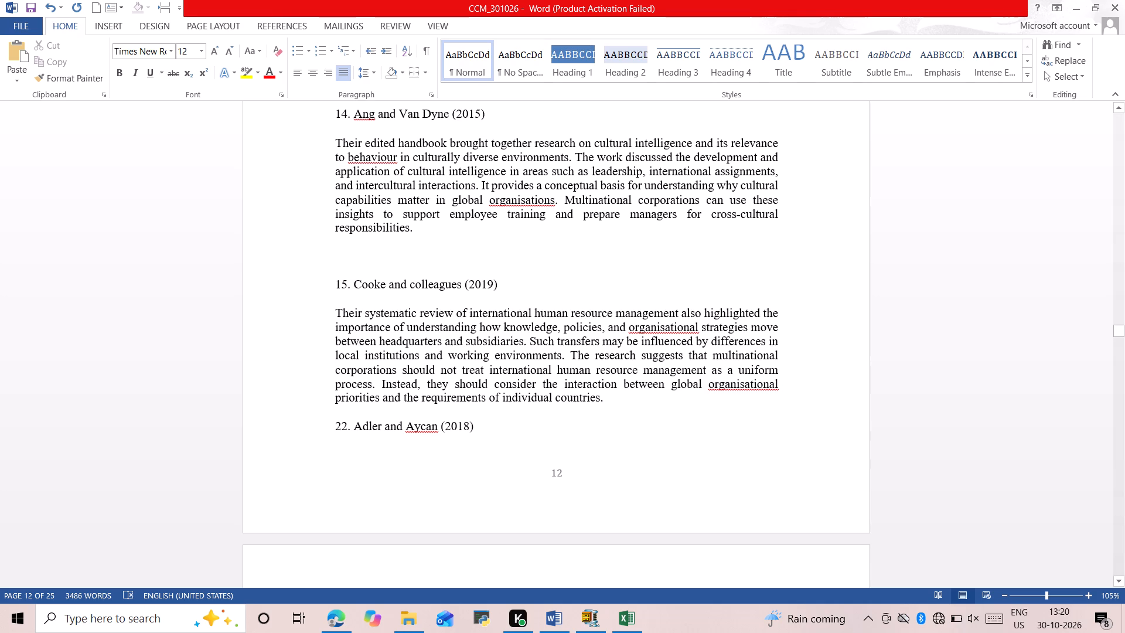
pyautogui.click(608, 402)
pyautogui.press('Return')
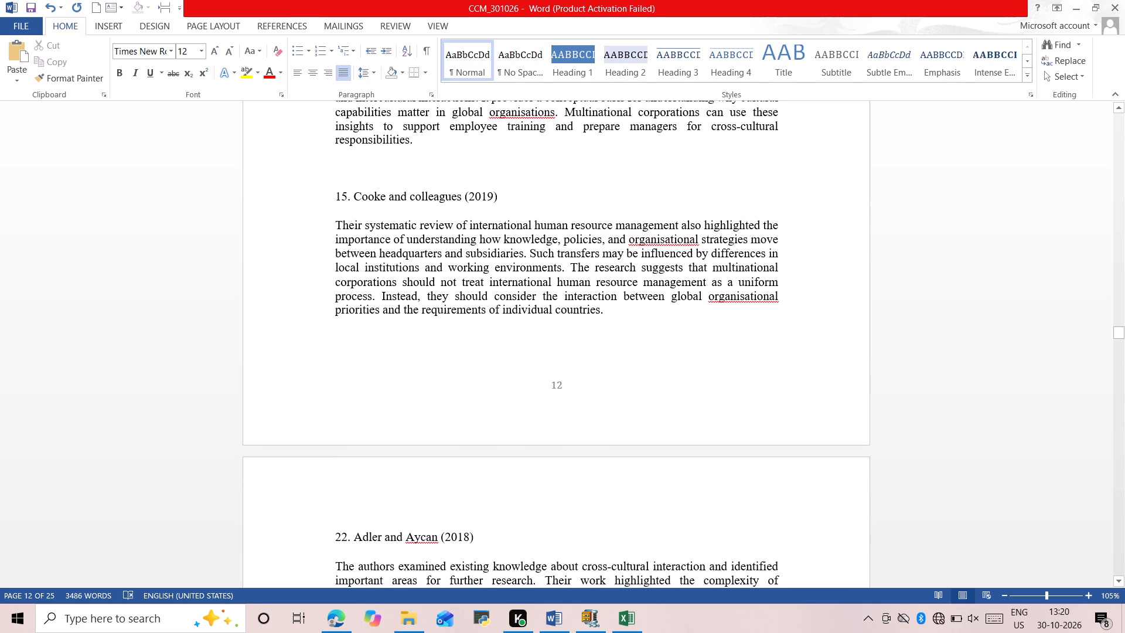
# Renumber the Adler and Aycan (2018) entry as 16 and add a blank line after its review paragraph.
pyautogui.click(348, 533)
pyautogui.press('BackSpace')
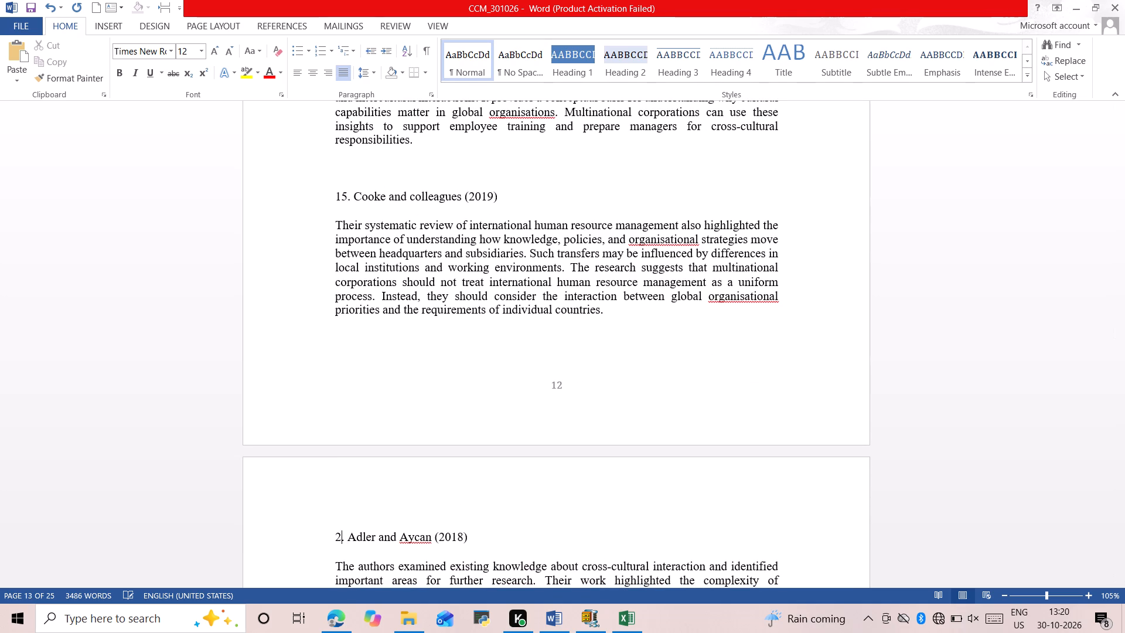
pyautogui.press('BackSpace')
pyautogui.write('16')
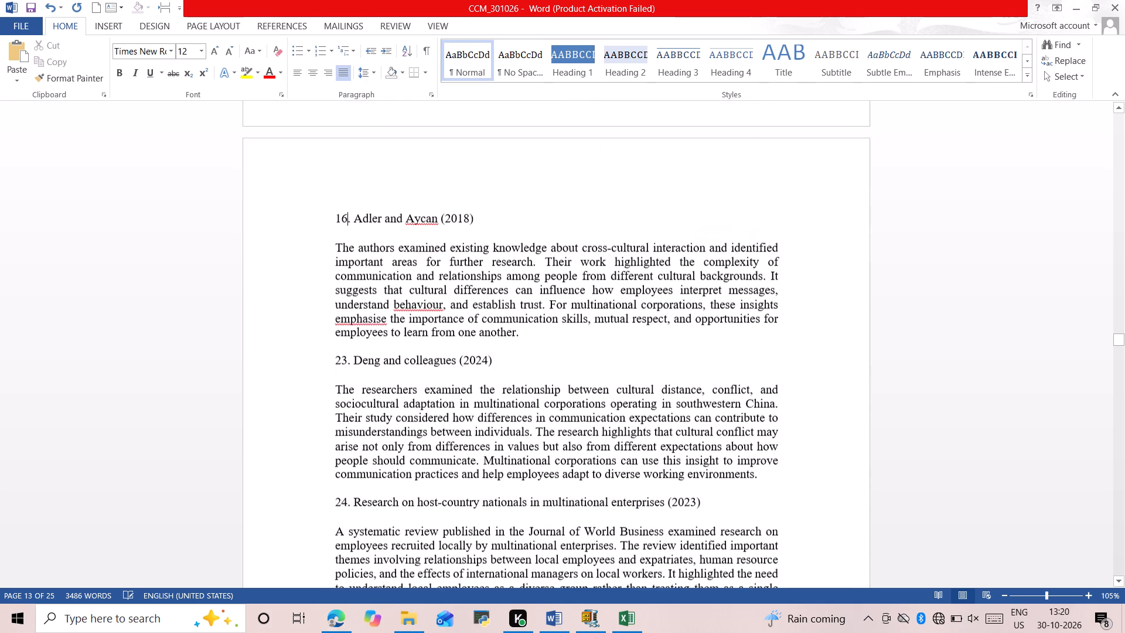
pyautogui.click(523, 305)
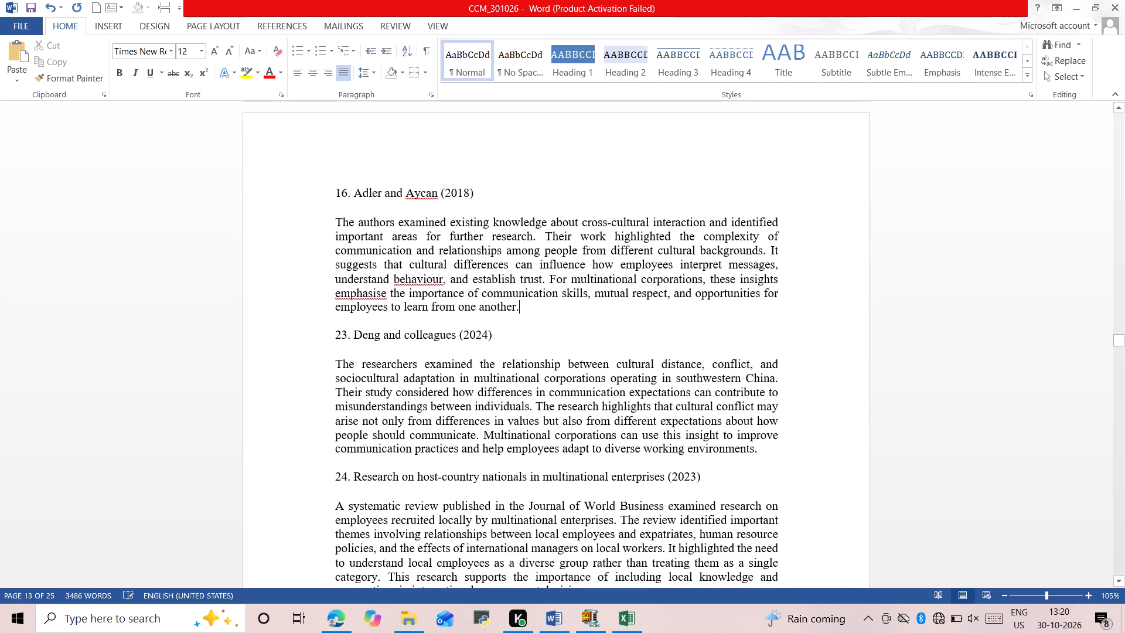
pyautogui.press('Return')
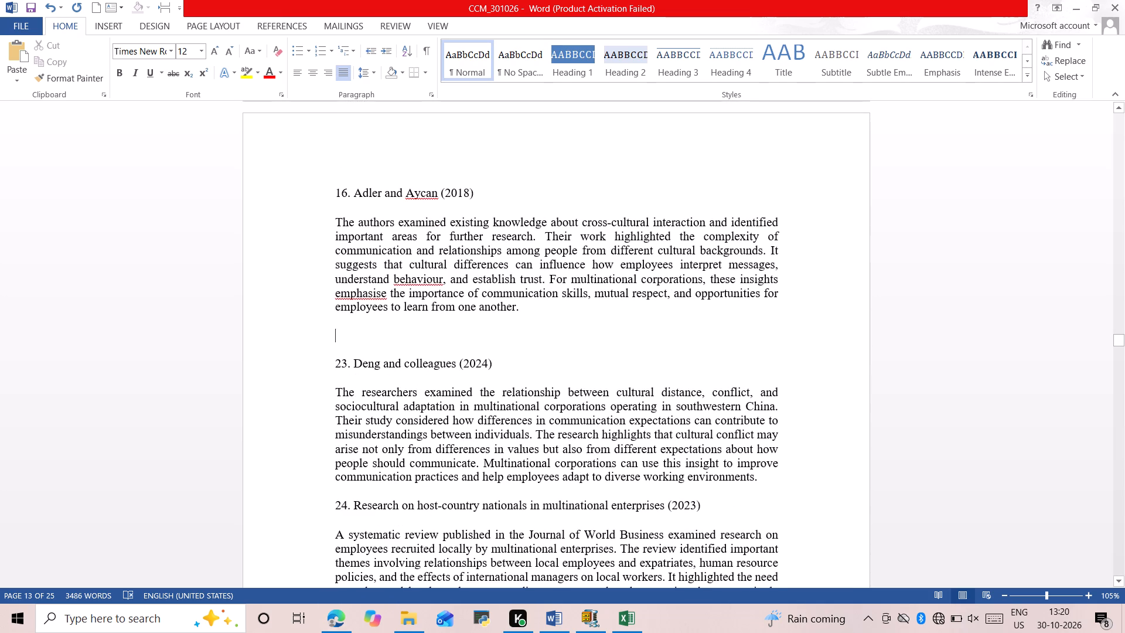
# Renumber the Deng and colleagues (2024) entry as 17 and add a blank line after its review paragraph.
pyautogui.click(344, 362)
pyautogui.press('BackSpace')
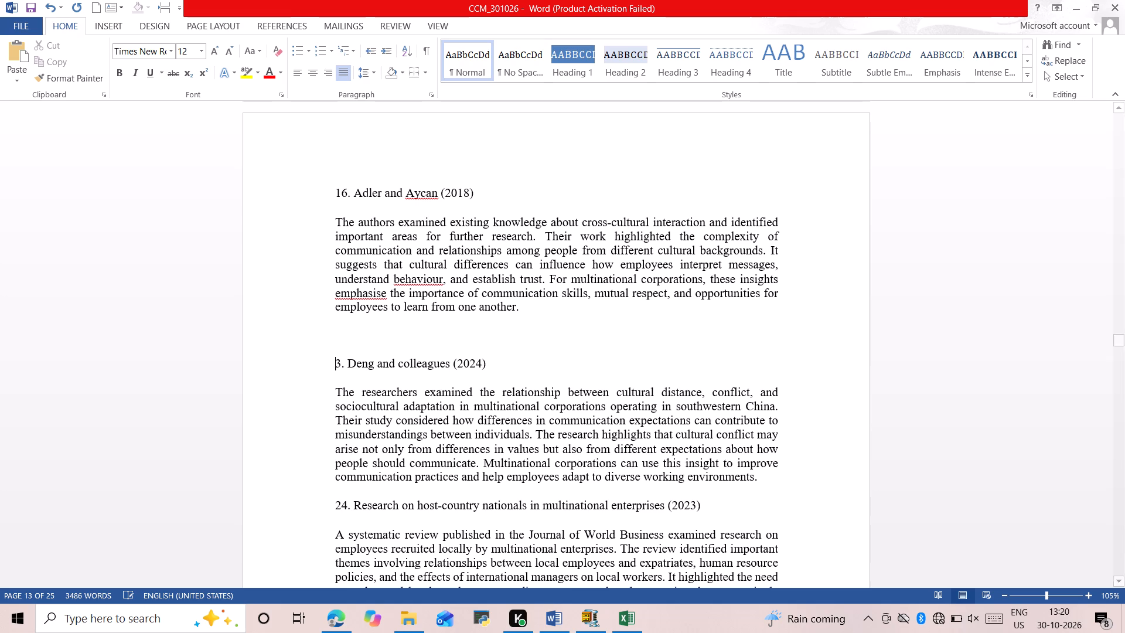
pyautogui.press('Right')
pyautogui.press('BackSpace')
pyautogui.write('17')
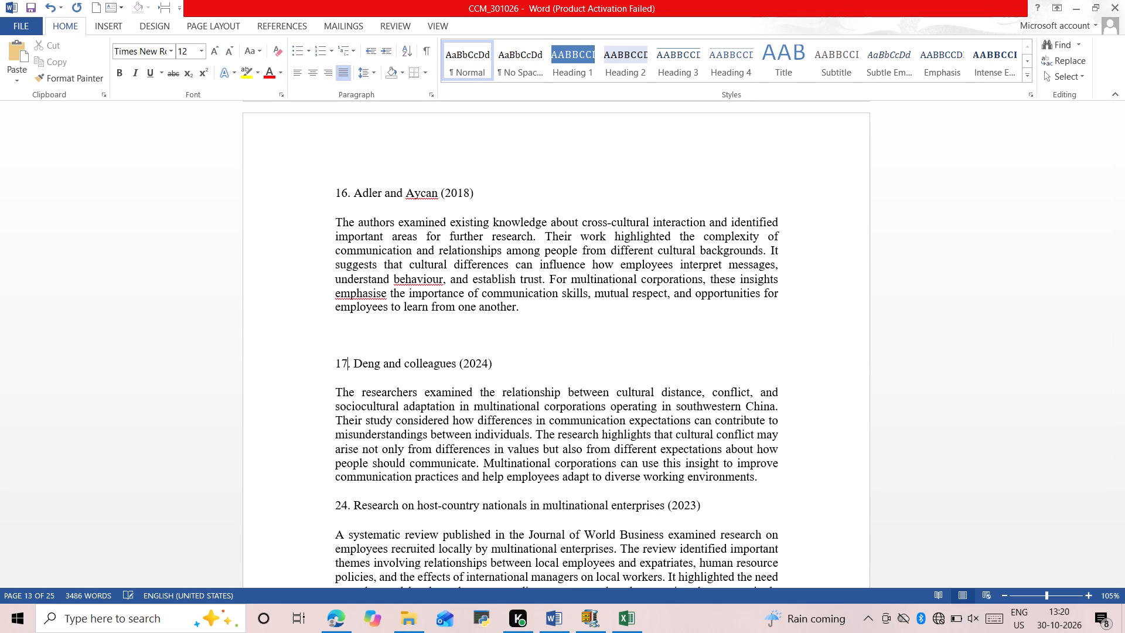
pyautogui.click(769, 481)
pyautogui.press('Return')
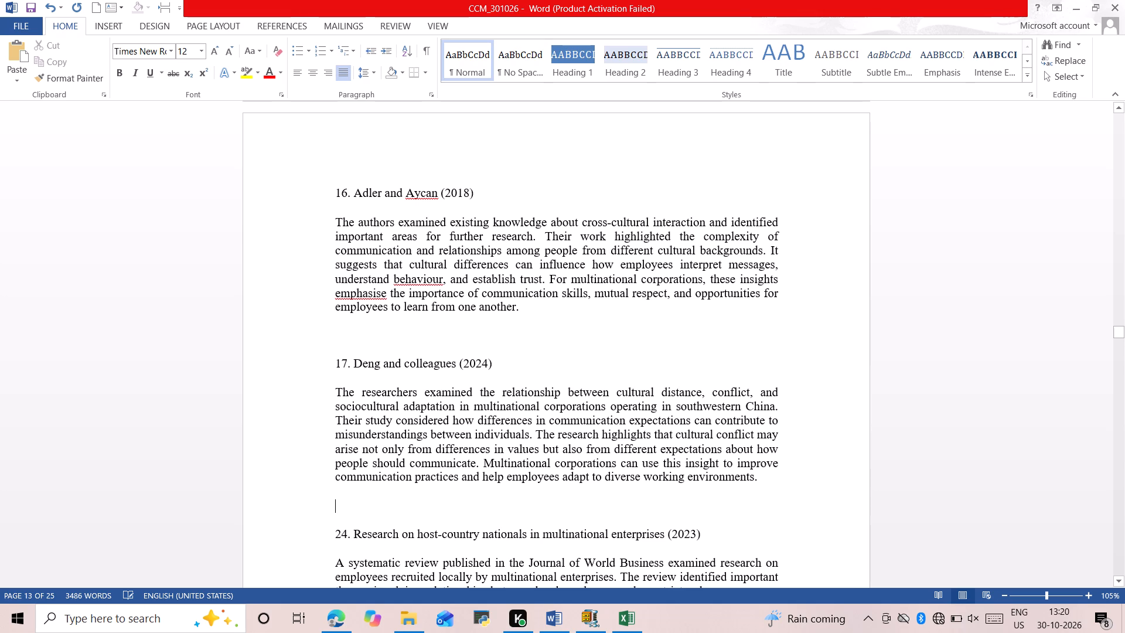
# Renumber the host-country nationals research (2023) entry as 18 and add a blank line after its ScienceDirect source line.
pyautogui.click(346, 537)
pyautogui.press('BackSpace')
pyautogui.press('BackSpace')
pyautogui.write('18')
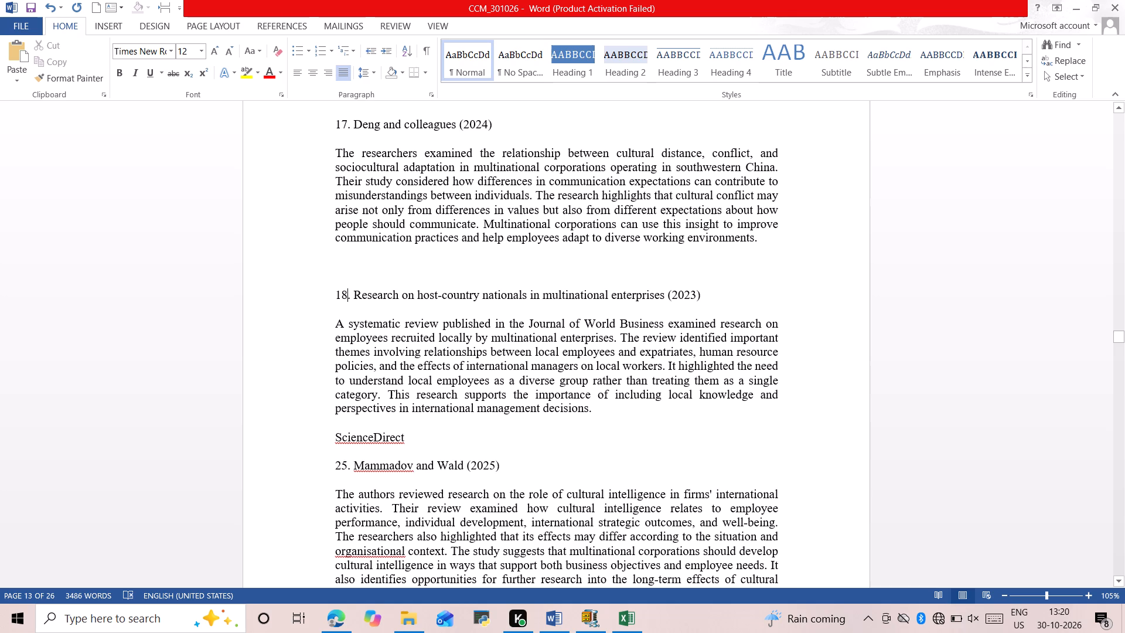
pyautogui.click(427, 443)
pyautogui.press('Return')
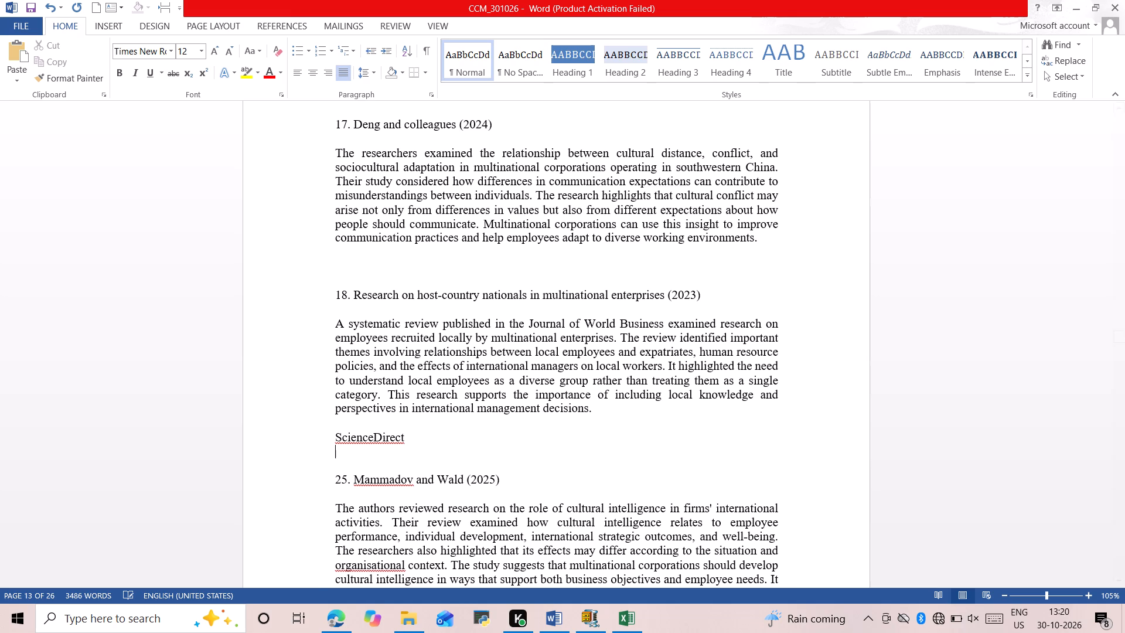
# Renumber the Mammadov and Wald (2025) entry as 19.
pyautogui.click(347, 482)
pyautogui.press('BackSpace')
pyautogui.press('BackSpace')
pyautogui.press('2')
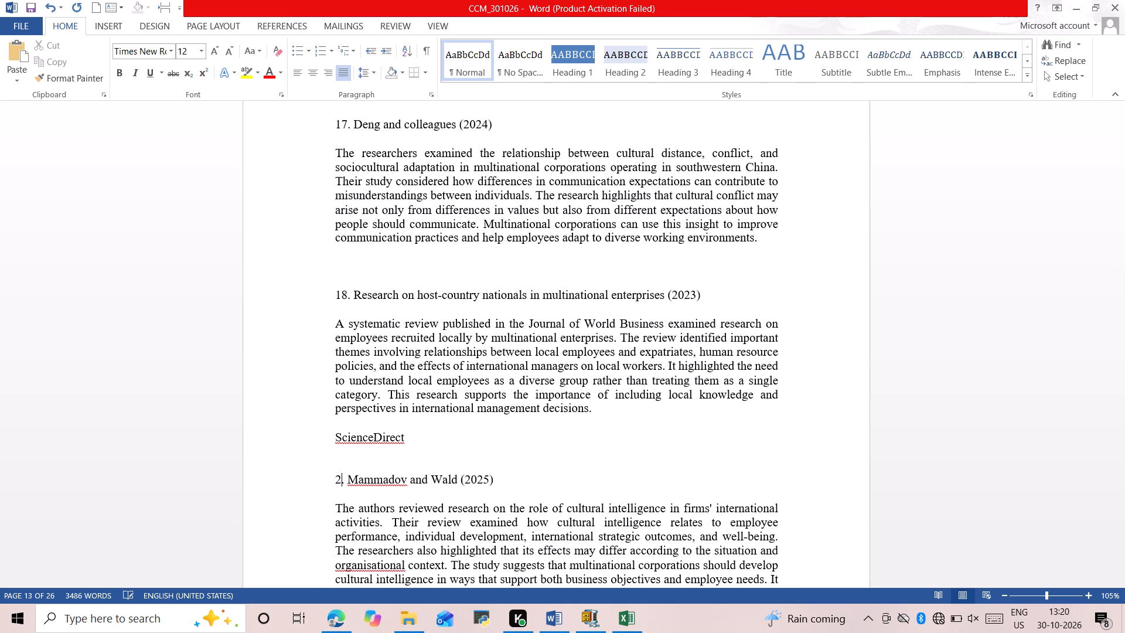
pyautogui.press('BackSpace')
pyautogui.write('19')
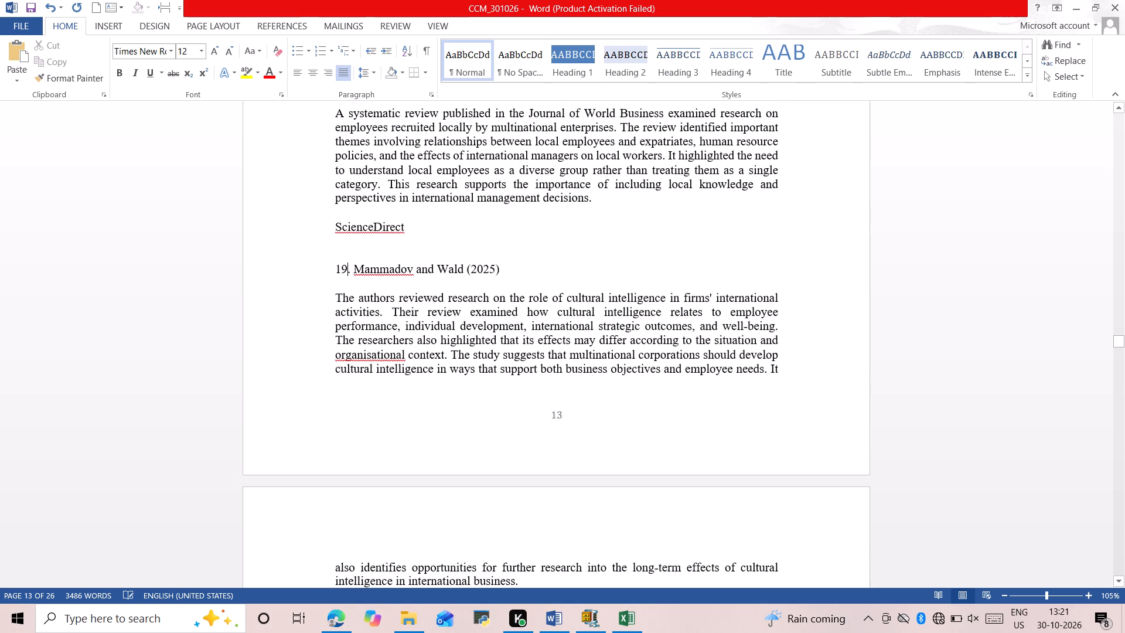
# Add a blank line between the host-country nationals review paragraph and its ScienceDirect source line.
pyautogui.click(447, 241)
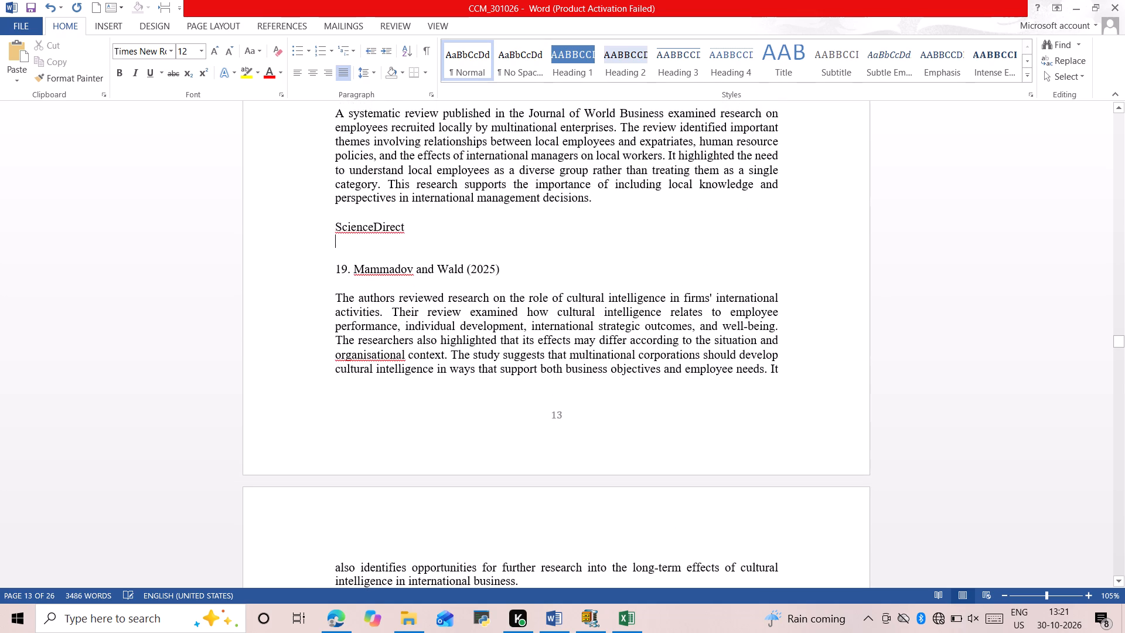
pyautogui.click(425, 216)
pyautogui.click(598, 207)
pyautogui.press('Return')
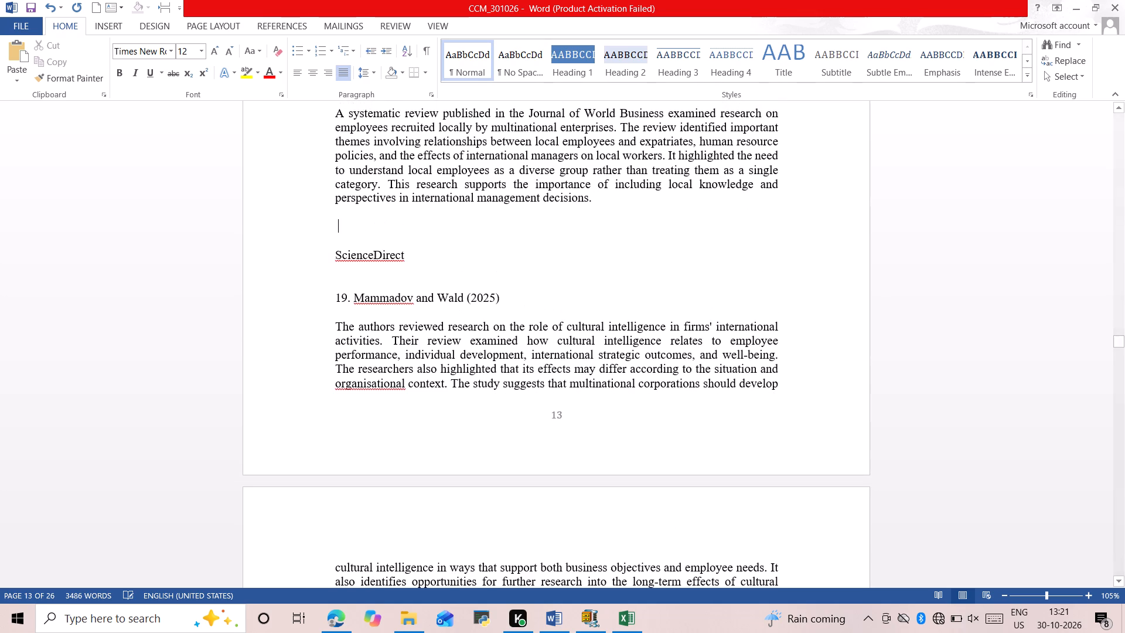
# Look through the report as far as the hypotheses H1 to H6, then switch to the Cross_Cultural workbook in Excel.
pyautogui.click(598, 207)
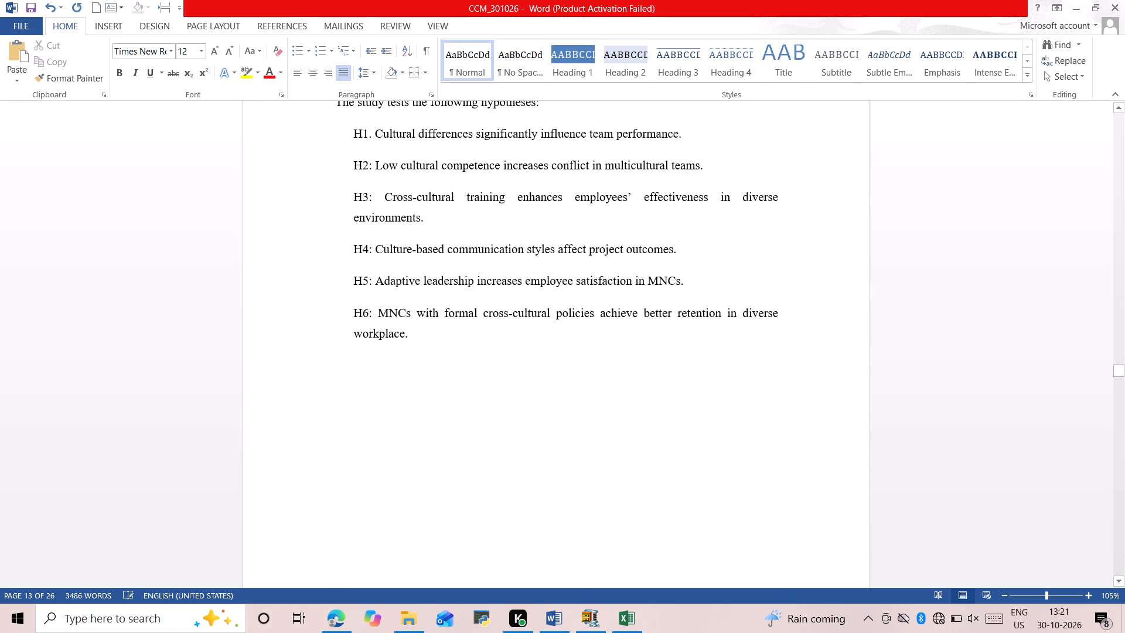
pyautogui.click(598, 207)
pyautogui.hotkey('ctrl', 'alt', 'Tab')
pyautogui.hotkey('ctrl', 'alt', 'Tab')
pyautogui.hotkey('ctrl', 'alt', 'Tab')
pyautogui.hotkey('ctrl', 'alt', 'shift', 'Tab')
pyautogui.hotkey('ctrl', 'alt', 'shift', 'Tab')
pyautogui.hotkey('ctrl', 'alt', 'shift', 'Tab')
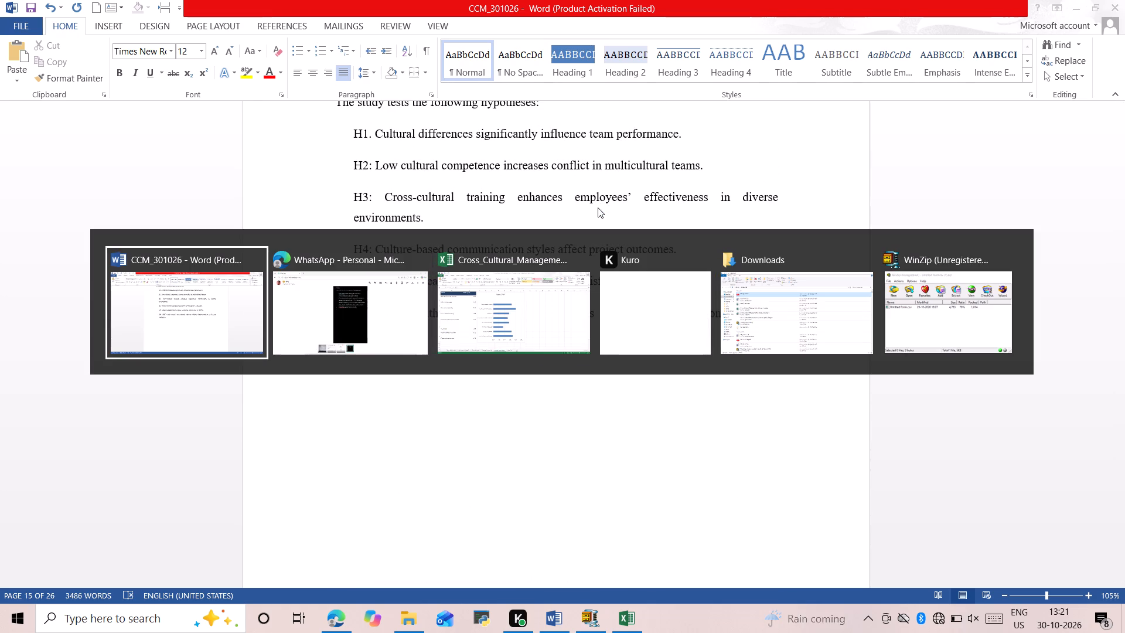
pyautogui.hotkey('ctrl', 'alt', 'Tab')
pyautogui.hotkey('ctrl', 'alt', 'shift', 'Tab')
pyautogui.hotkey('ctrl', 'alt', 'Tab')
pyautogui.hotkey('ctrl', 'alt', 'Tab')
pyautogui.hotkey('ctrl', 'alt', 'Tab')
pyautogui.hotkey('ctrl', 'alt', 'Tab')
pyautogui.hotkey('ctrl', 'alt', 'Tab')
pyautogui.hotkey('ctrl', 'alt', 'Tab')
pyautogui.hotkey('ctrl', 'alt', 'shift', 'Tab')
pyautogui.hotkey('ctrl', 'alt', 'shift', 'Tab')
pyautogui.hotkey('ctrl', 'alt', 'shift', 'Tab')
pyautogui.hotkey('ctrl', 'alt', 'shift', 'Tab')
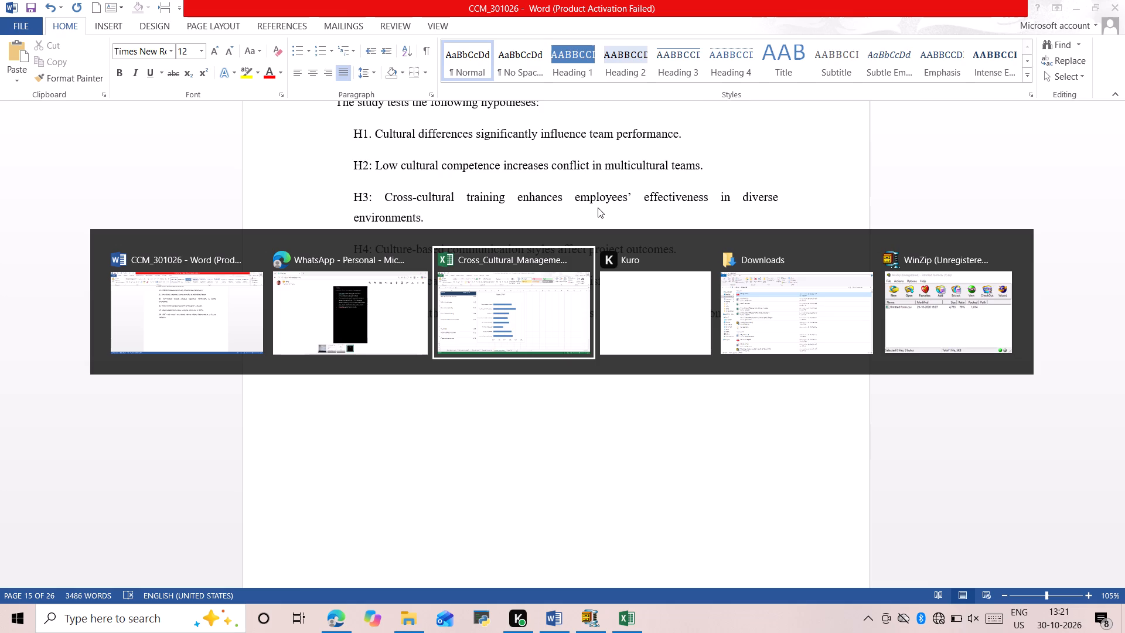
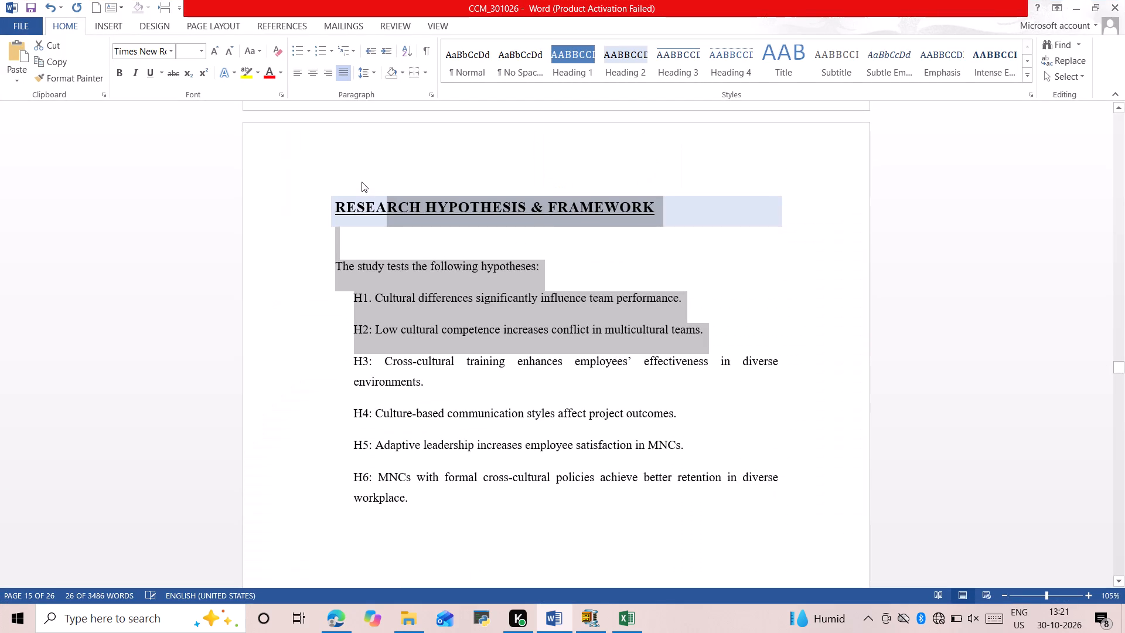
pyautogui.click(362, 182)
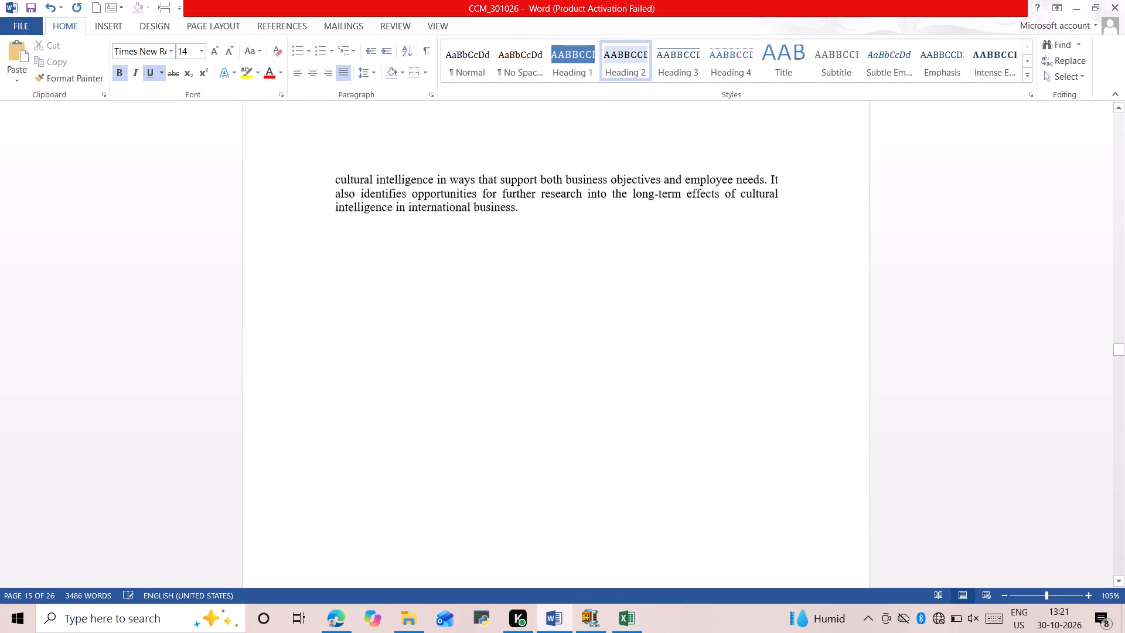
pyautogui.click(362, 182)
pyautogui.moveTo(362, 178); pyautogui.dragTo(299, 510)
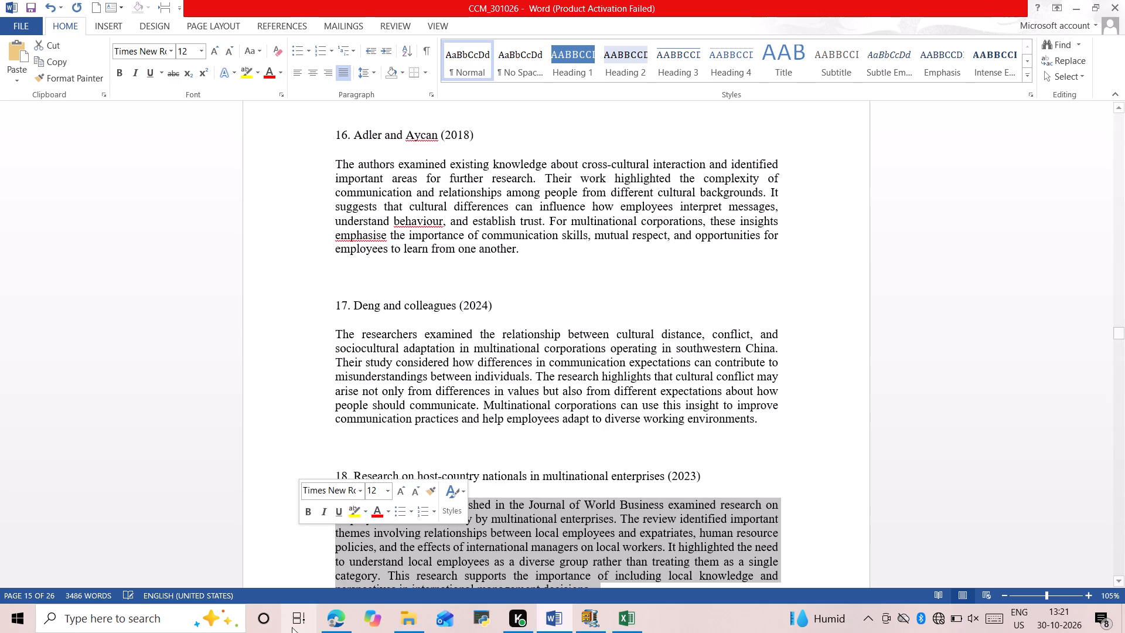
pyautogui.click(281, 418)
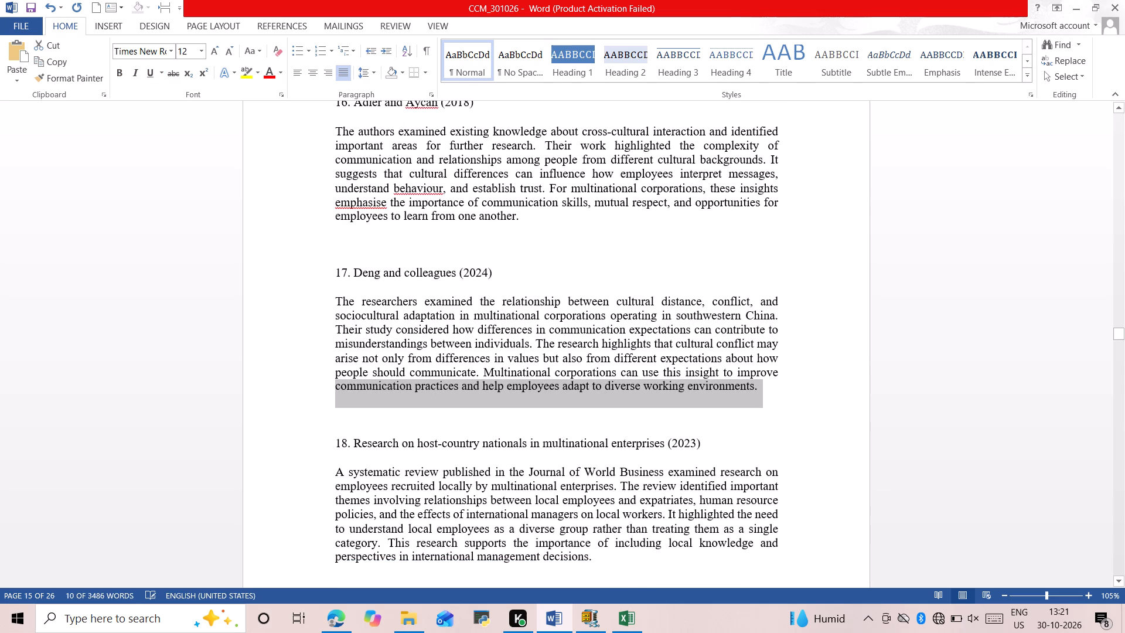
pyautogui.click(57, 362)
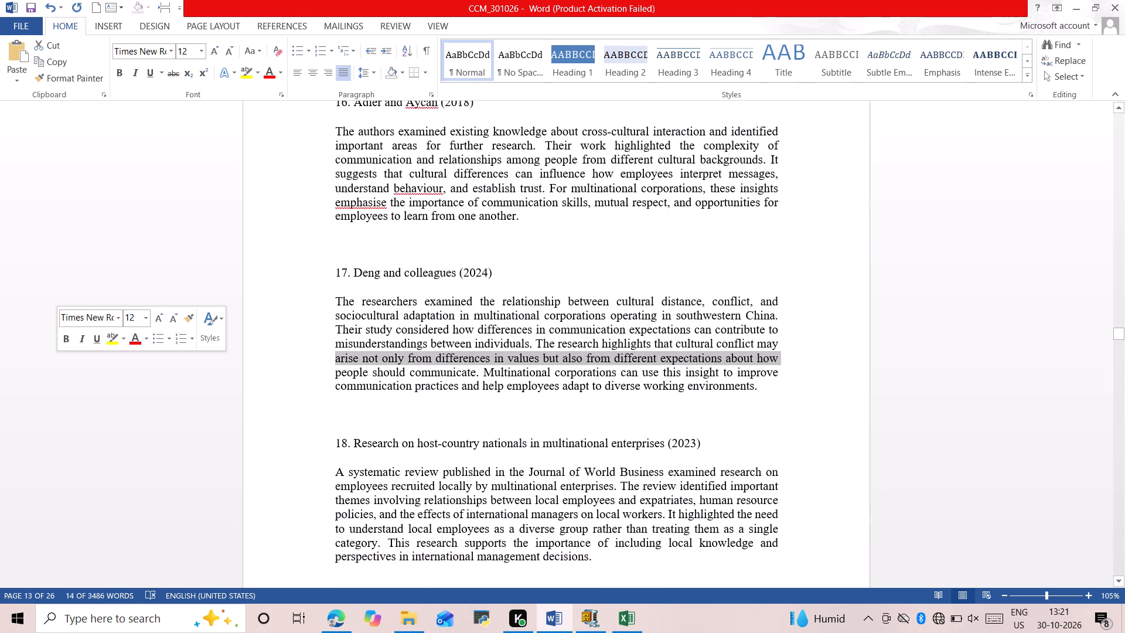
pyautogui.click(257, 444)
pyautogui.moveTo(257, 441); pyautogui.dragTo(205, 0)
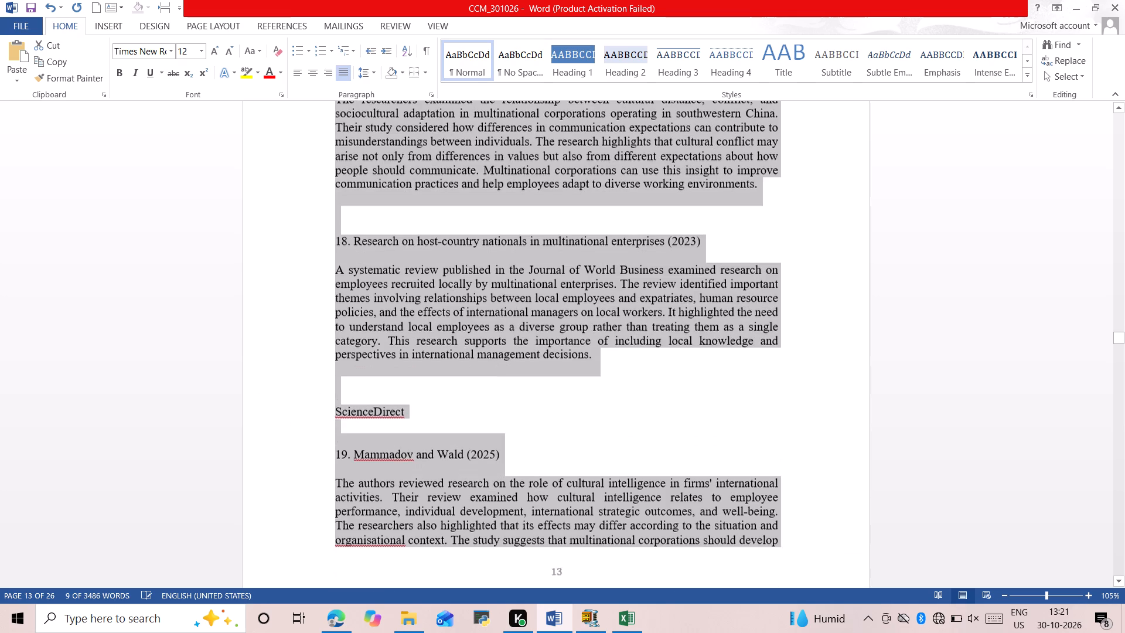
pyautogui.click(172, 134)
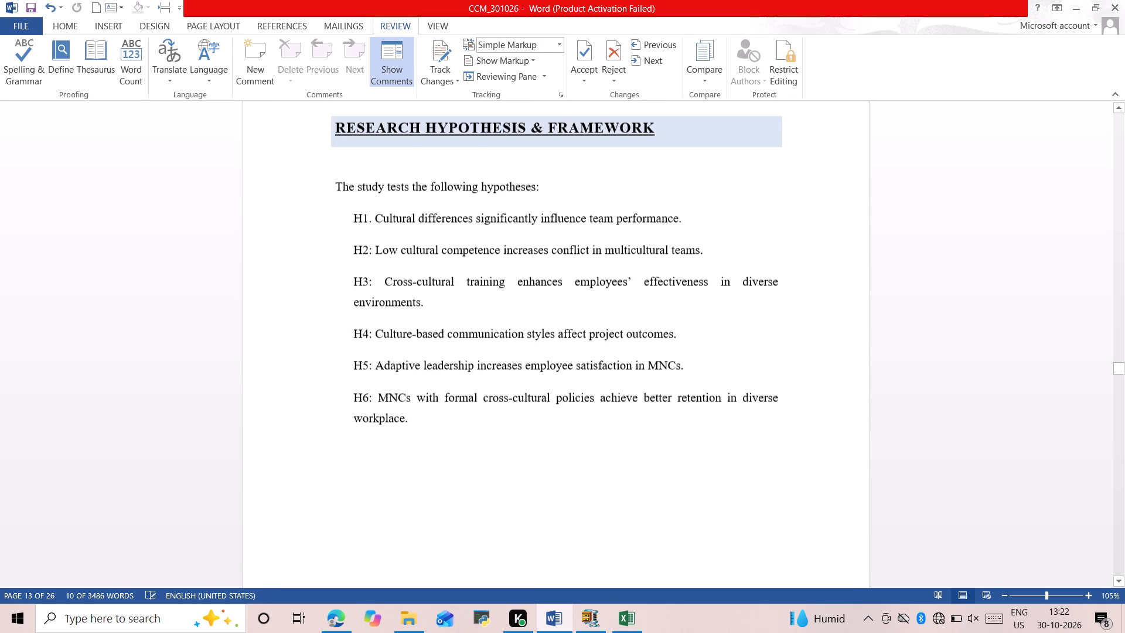
# Delete the whole Research Hypothesis & Framework section, from its heading through hypothesis H6, along with the blank page it leaves.
pyautogui.moveTo(549, 490); pyautogui.dragTo(548, 490)
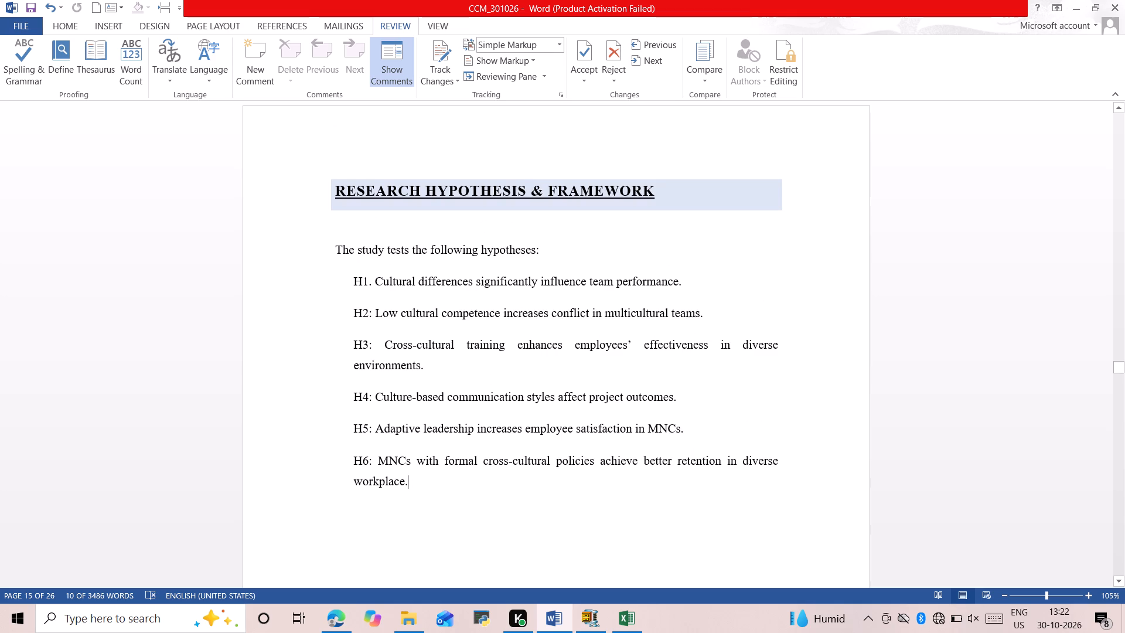
pyautogui.moveTo(548, 490); pyautogui.dragTo(283, 170)
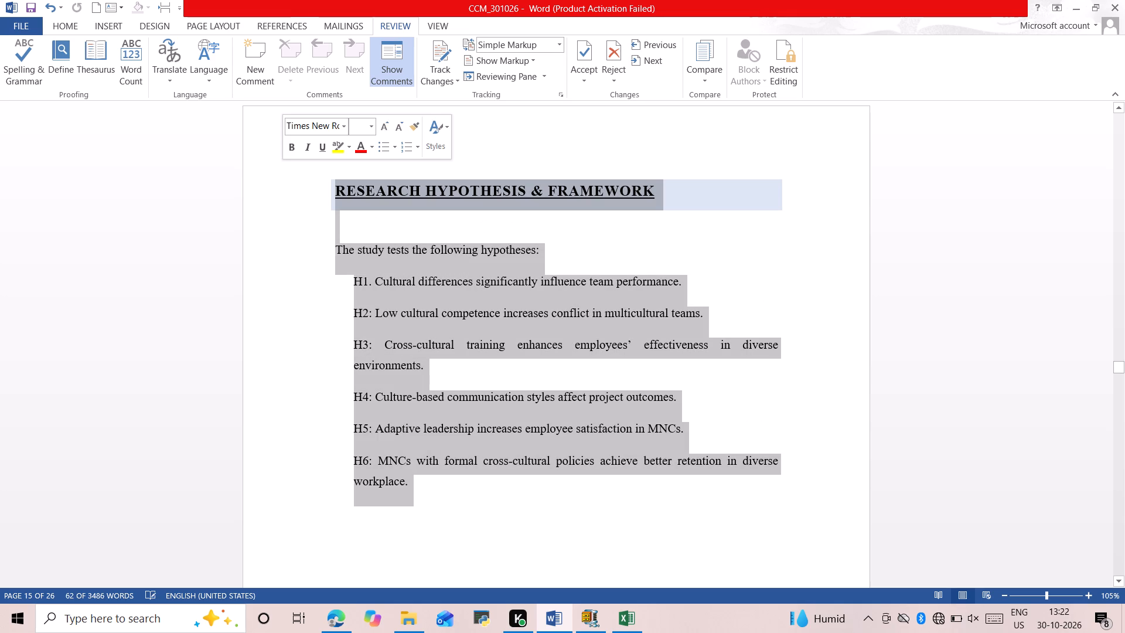
pyautogui.press('BackSpace')
pyautogui.press('BackSpace')
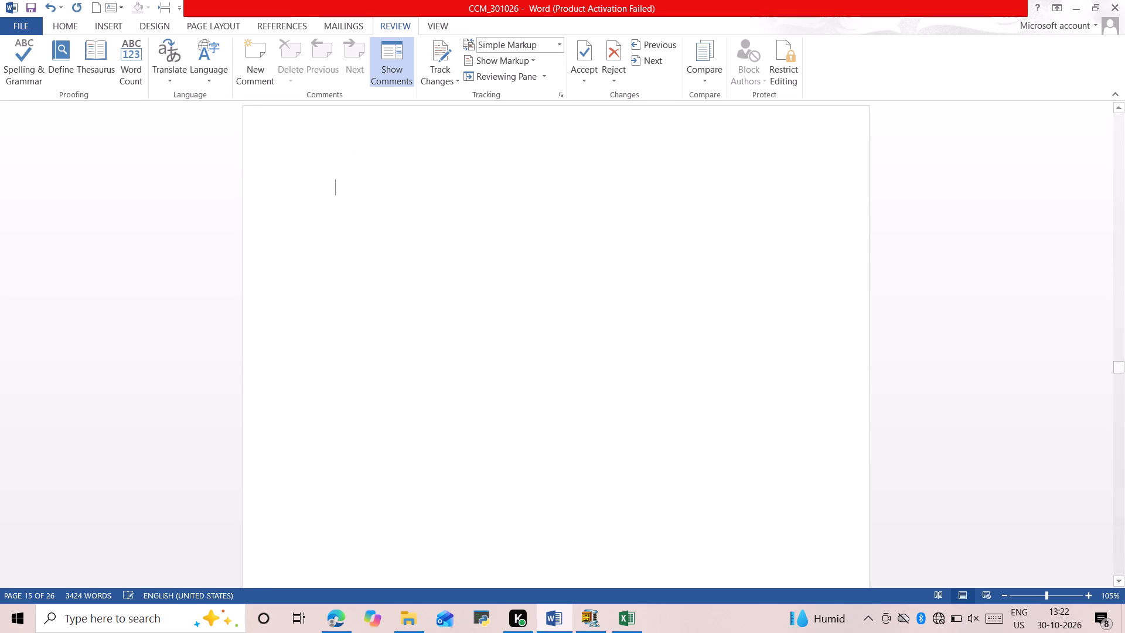
pyautogui.click(360, 198)
pyautogui.press('Delete')
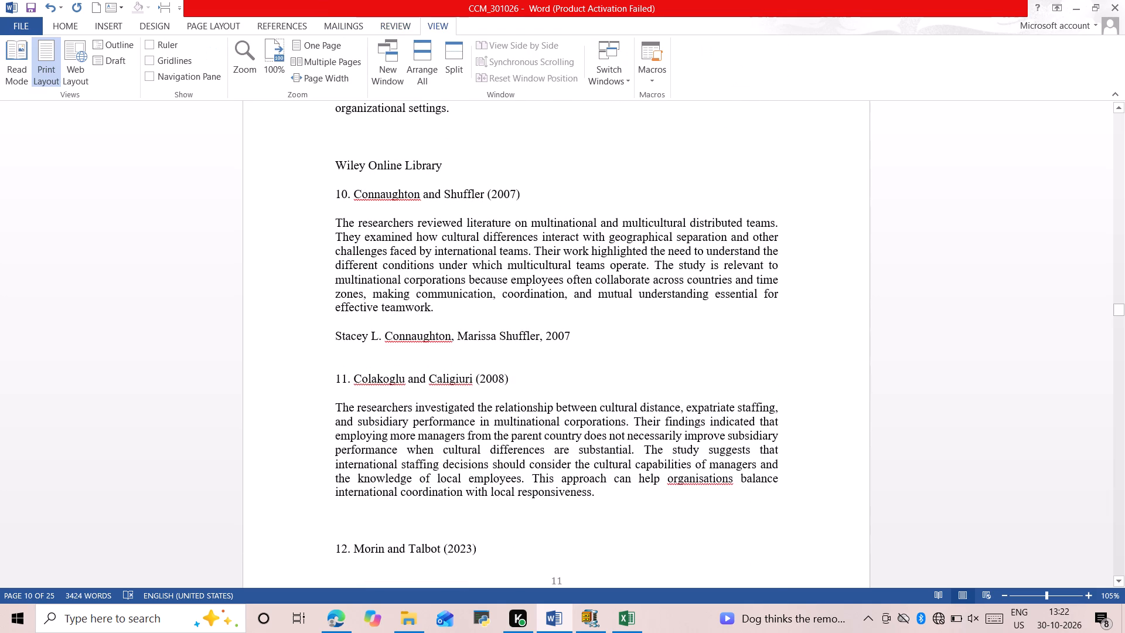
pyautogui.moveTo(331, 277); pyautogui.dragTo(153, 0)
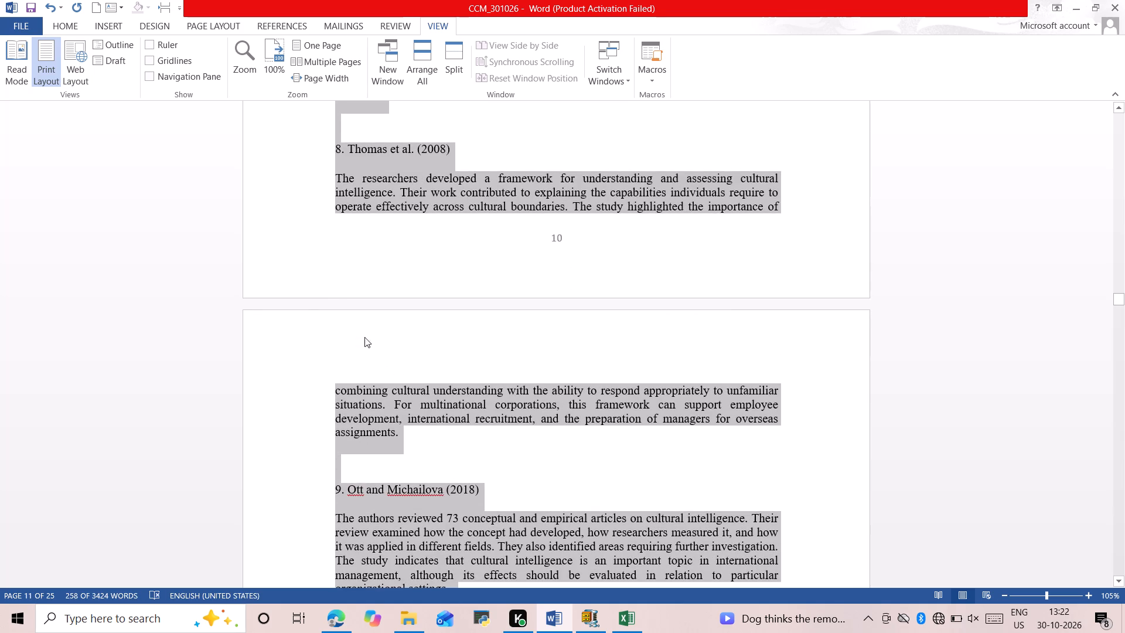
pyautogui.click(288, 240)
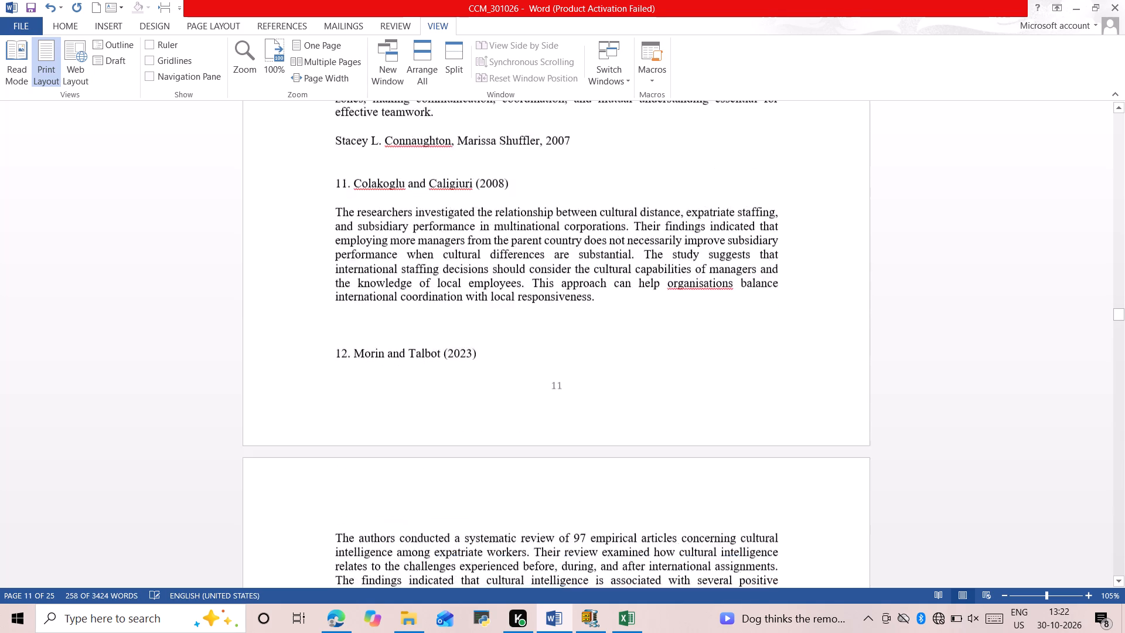
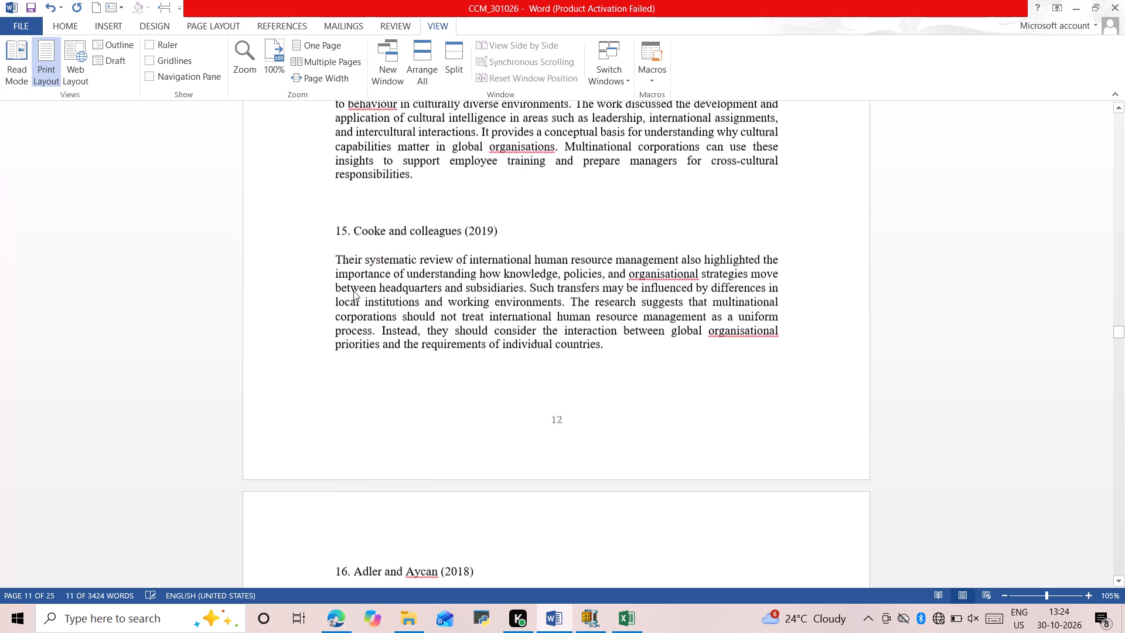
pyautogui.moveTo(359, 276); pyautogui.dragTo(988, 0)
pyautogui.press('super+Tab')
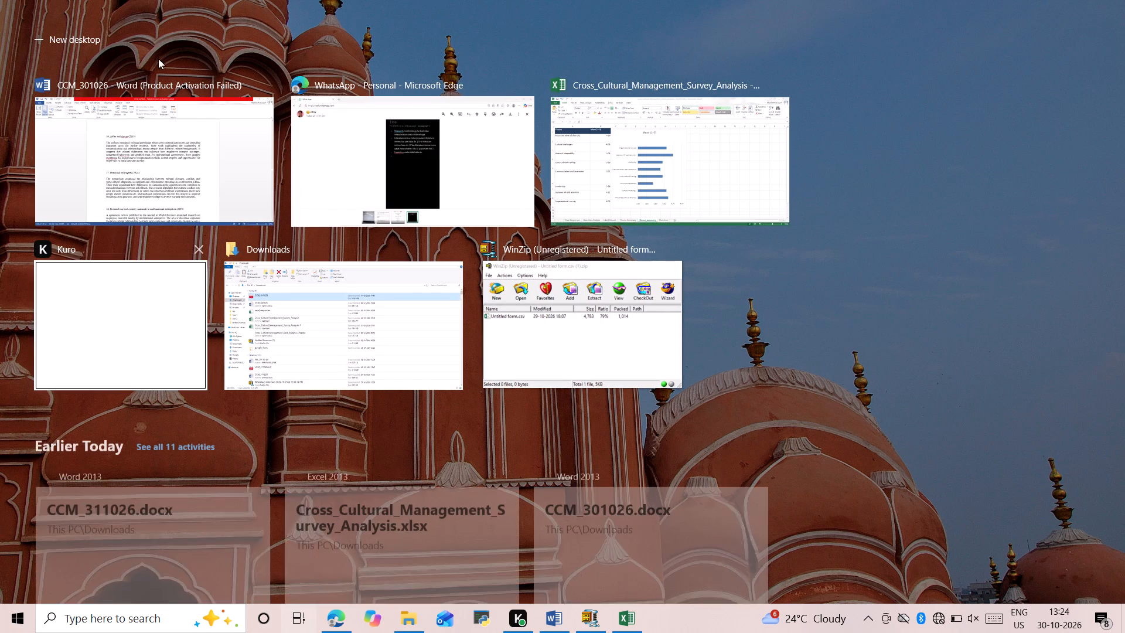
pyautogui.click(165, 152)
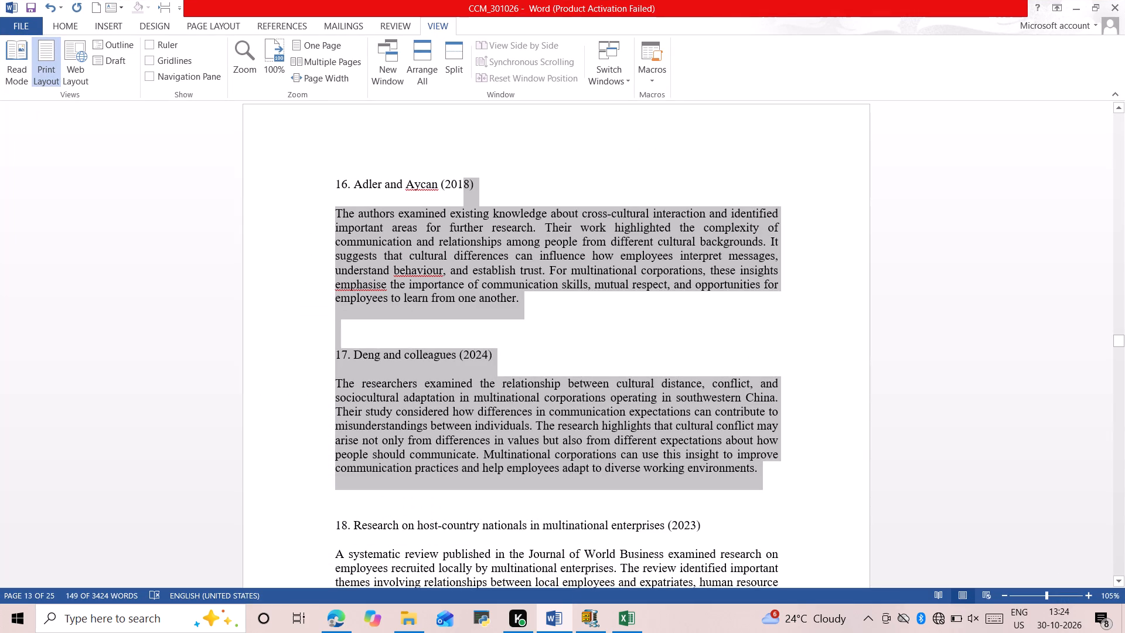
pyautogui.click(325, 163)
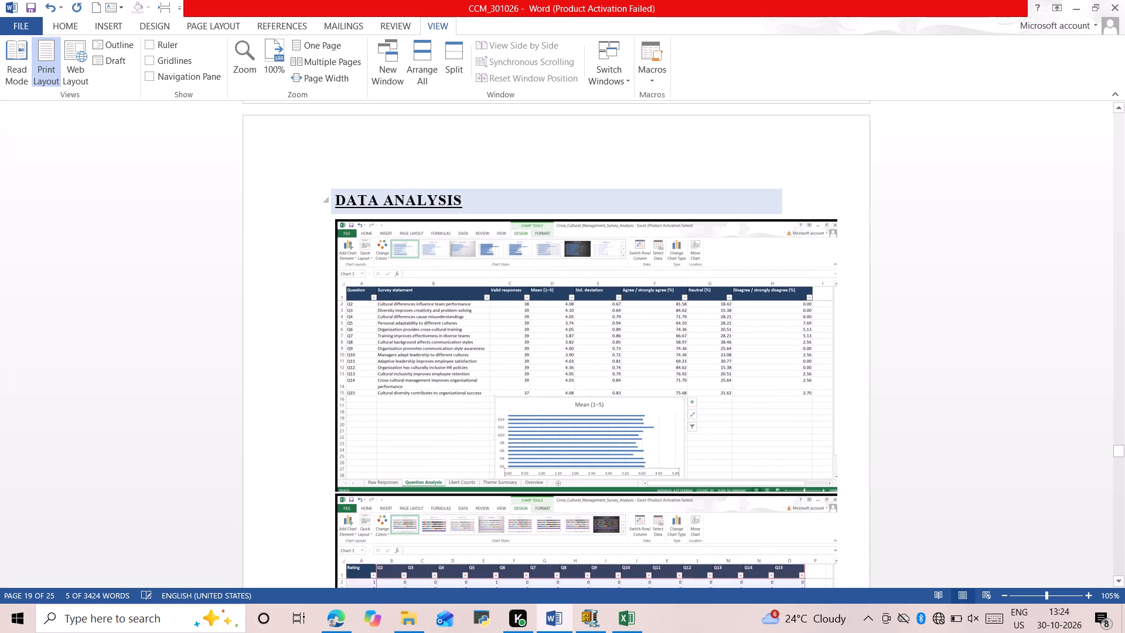
# Select the Data Analysis section, from its heading through the Overview pie chart screenshot at the end of page 20.
pyautogui.moveTo(337, 198); pyautogui.dragTo(482, 612)
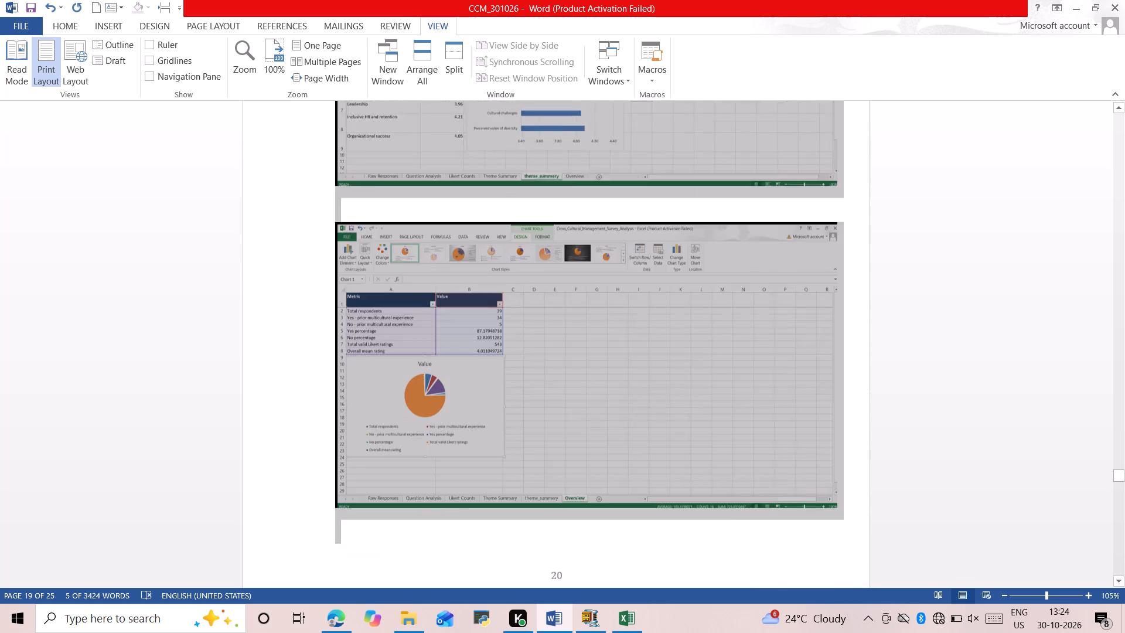
pyautogui.moveTo(482, 612); pyautogui.dragTo(537, 468)
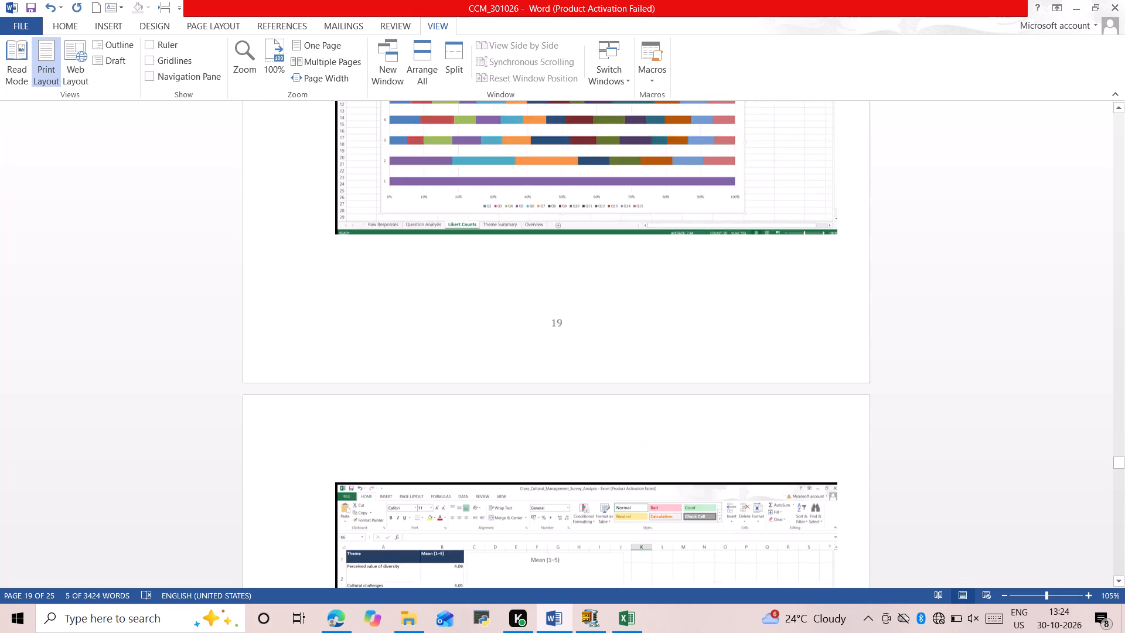
pyautogui.moveTo(537, 468); pyautogui.dragTo(512, 509)
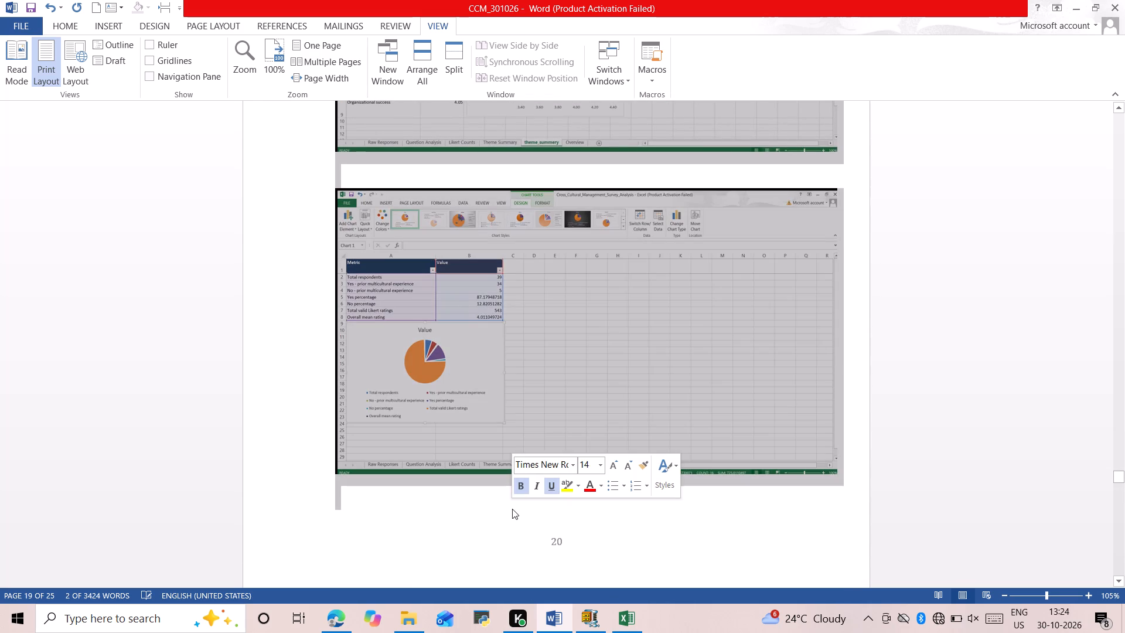
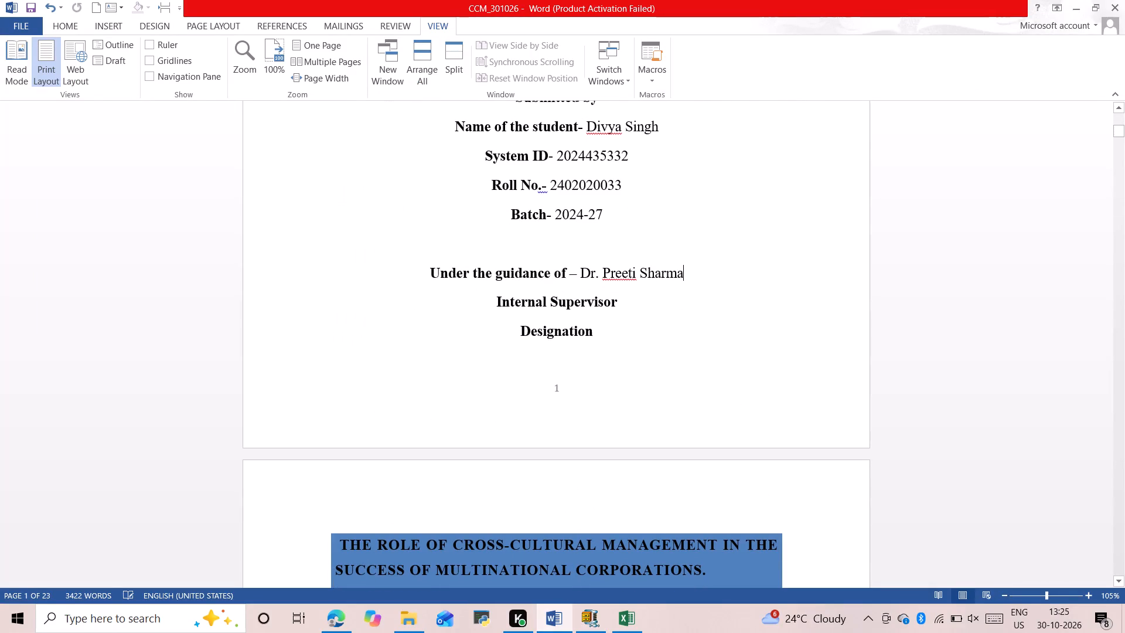
# Replace the supervisor's name after "Dr." in the cover page's guidance line with the new supervisor's name in title case.
pyautogui.press('BackSpace')
pyautogui.press('BackSpace')
pyautogui.press('BackSpace')
pyautogui.press('BackSpace')
pyautogui.press('BackSpace')
pyautogui.press('BackSpace')
pyautogui.press('BackSpace')
pyautogui.press('BackSpace')
pyautogui.press('BackSpace')
pyautogui.press('BackSpace')
pyautogui.press('BackSpace')
pyautogui.press('BackSpace')
pyautogui.press('BackSpace')
pyautogui.press('BackSpace')
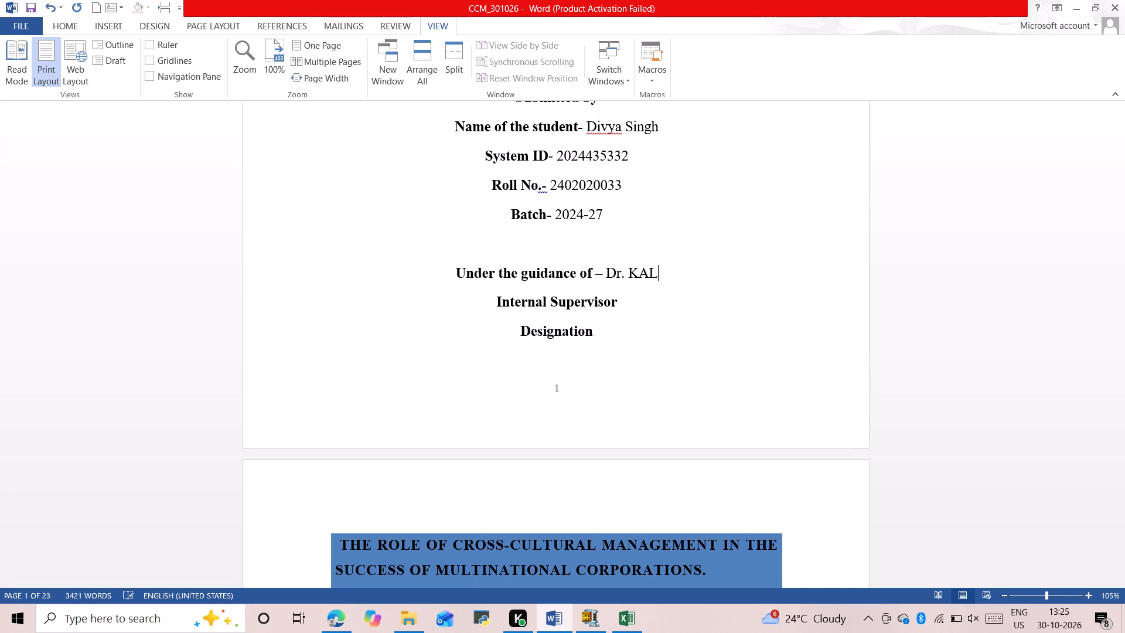
pyautogui.press('BackSpace')
pyautogui.press('BackSpace')
pyautogui.press('BackSpace')
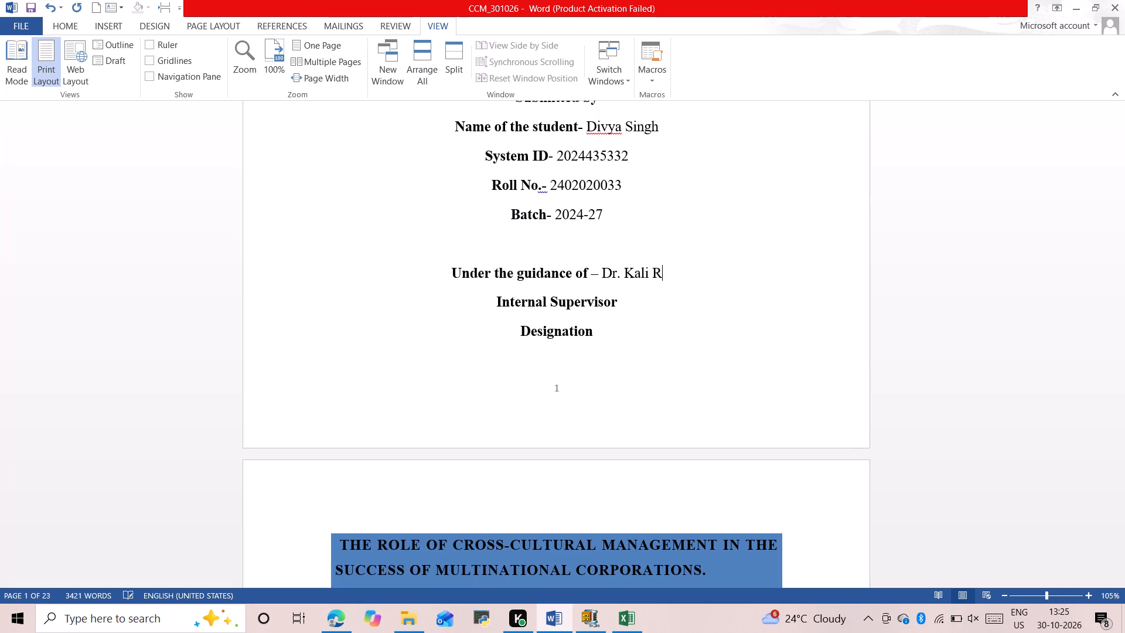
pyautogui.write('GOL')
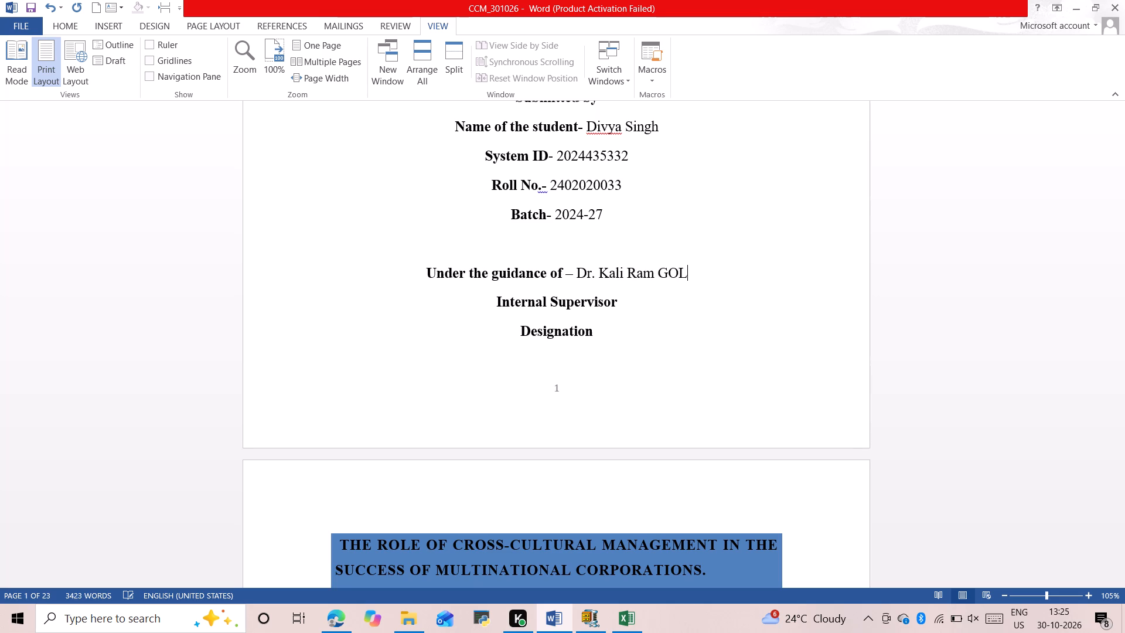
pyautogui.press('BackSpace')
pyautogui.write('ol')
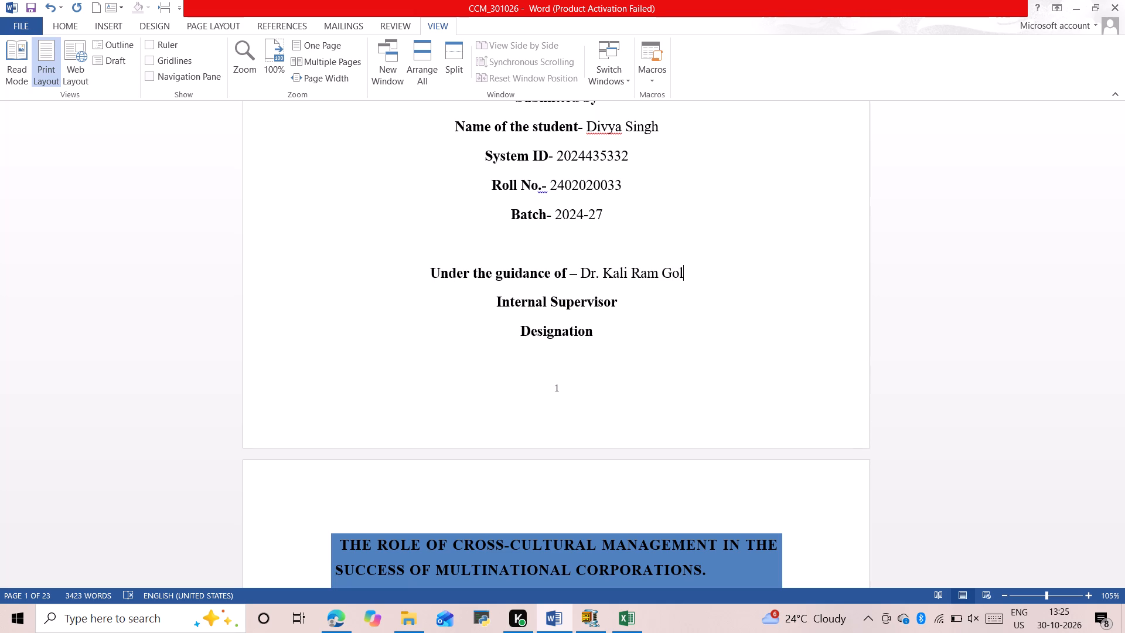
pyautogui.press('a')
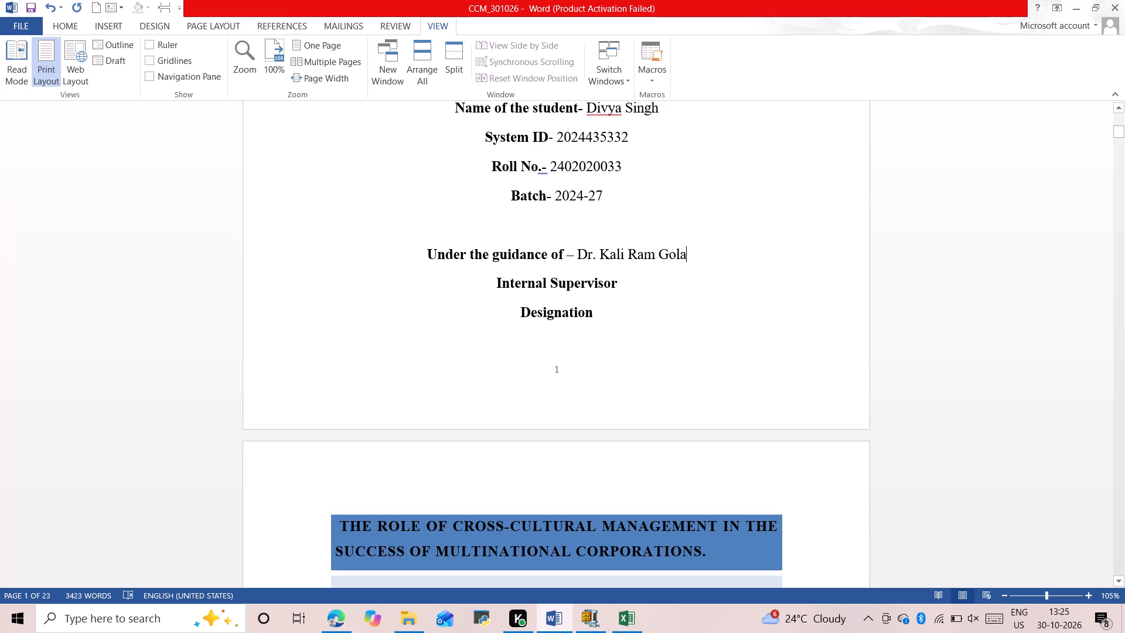
# Delete the word "Designation" below Internal Supervisor on the cover page.
pyautogui.moveTo(598, 314); pyautogui.dragTo(519, 318)
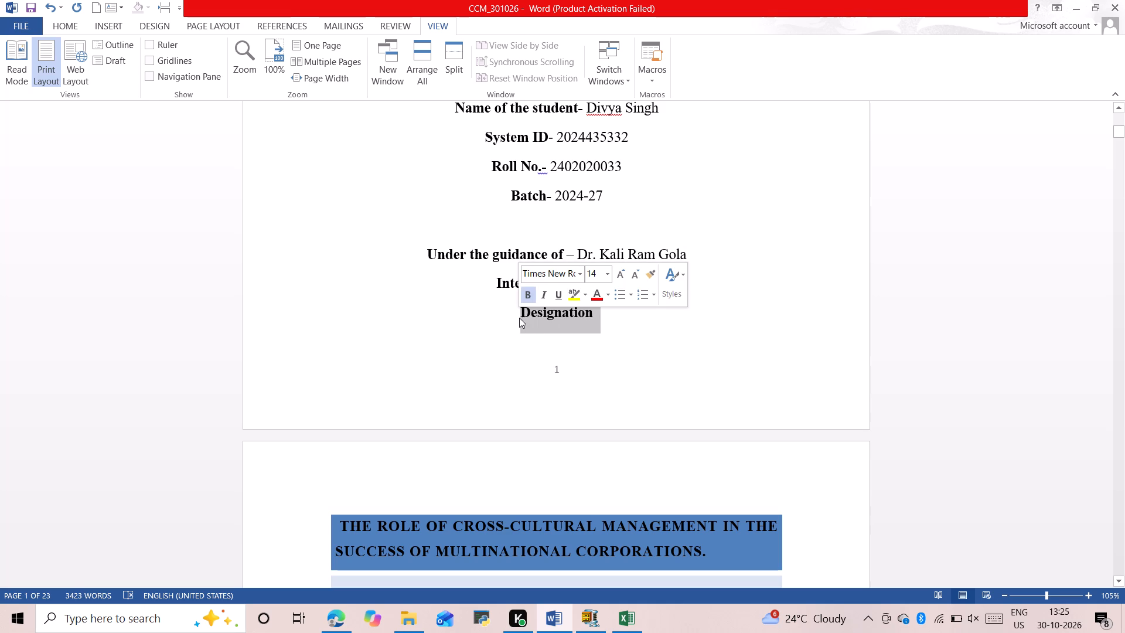
pyautogui.press('BackSpace')
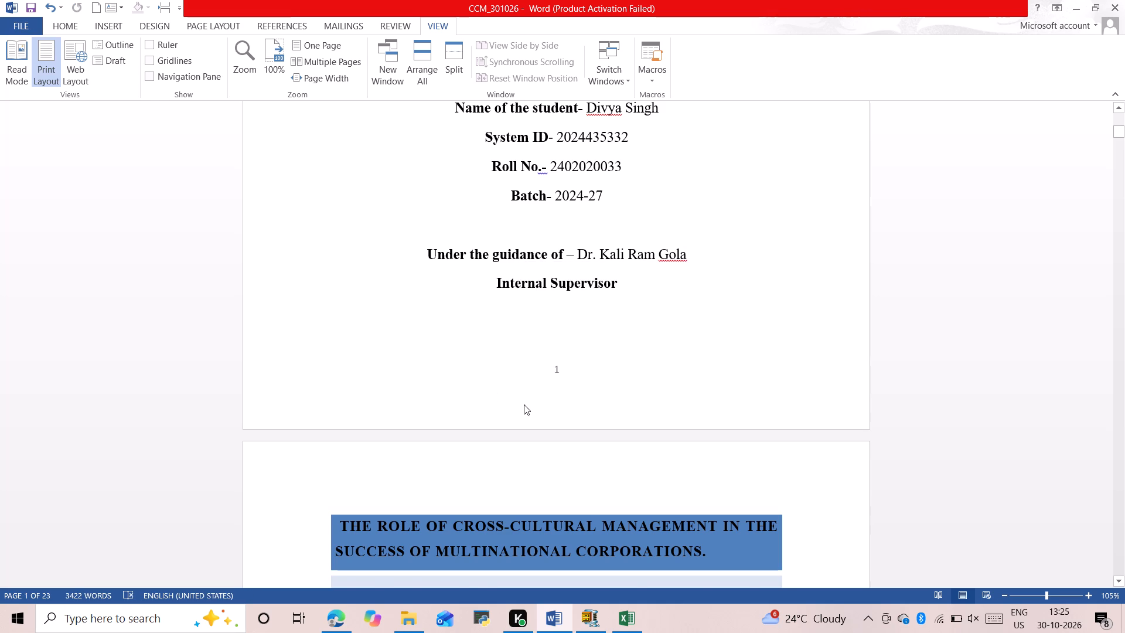
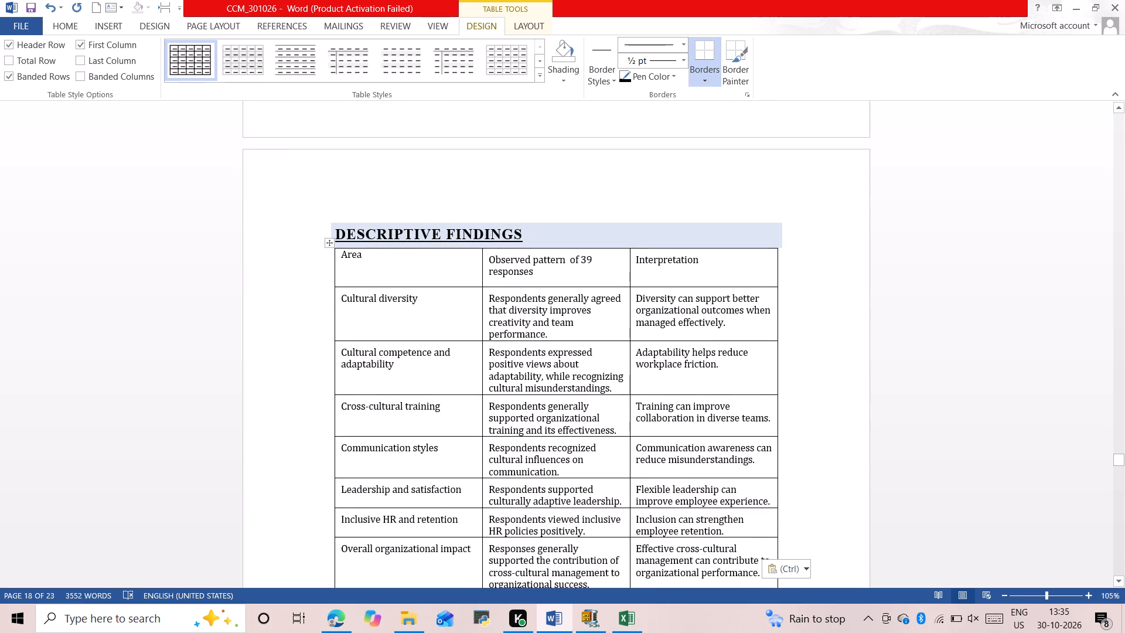
# Save the report with the completed Descriptive Findings table.
pyautogui.hotkey('ctrl', 's')
# Switch to File Explorer, refresh the Downloads folder and copy the CCM_301026 Word document to the clipboard.
pyautogui.click(398, 623)
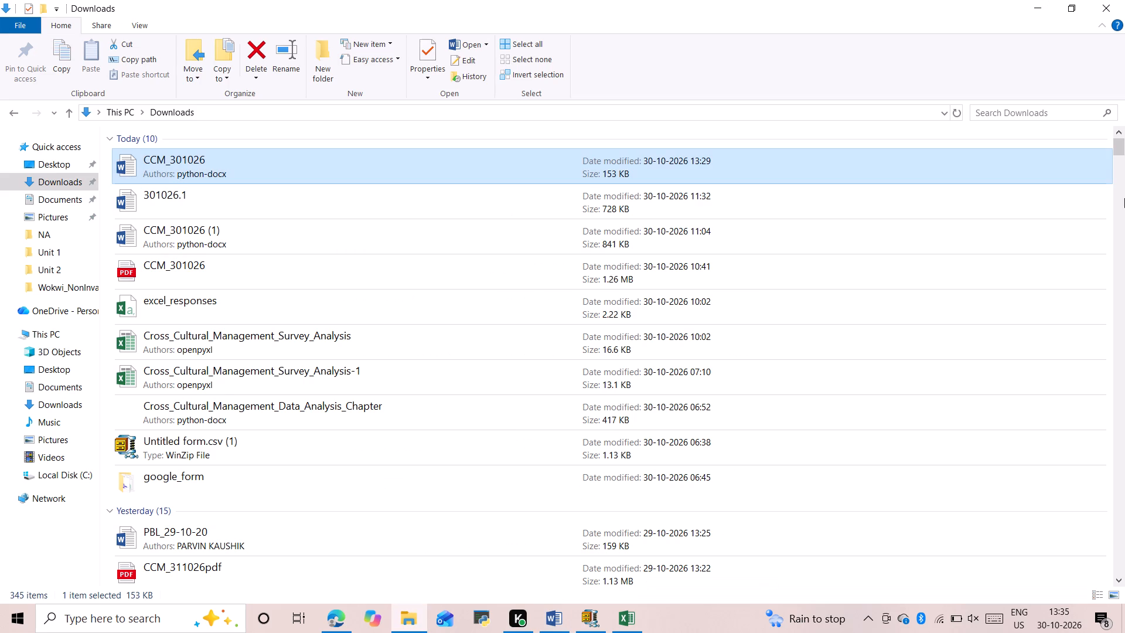
pyautogui.click(956, 113)
pyautogui.rightClick(267, 151)
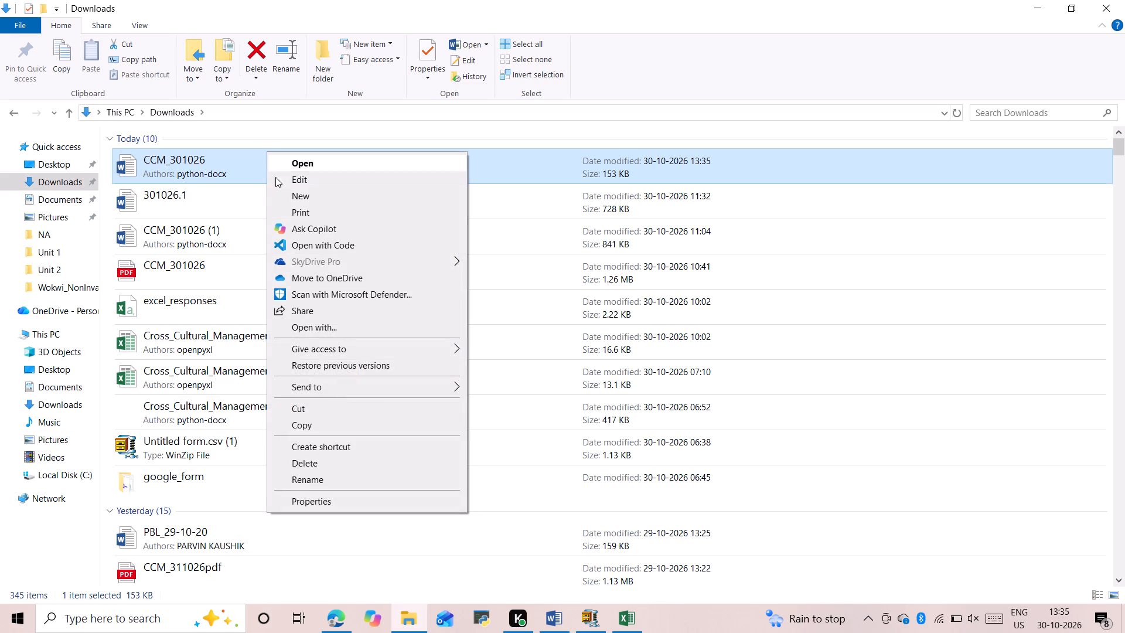
pyautogui.click(290, 427)
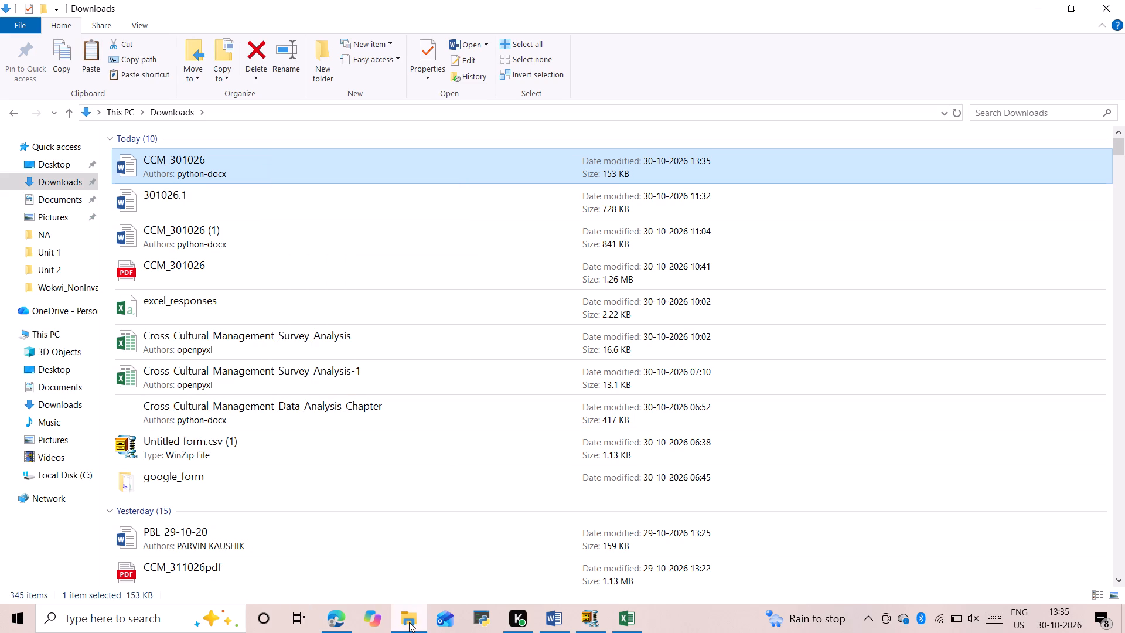
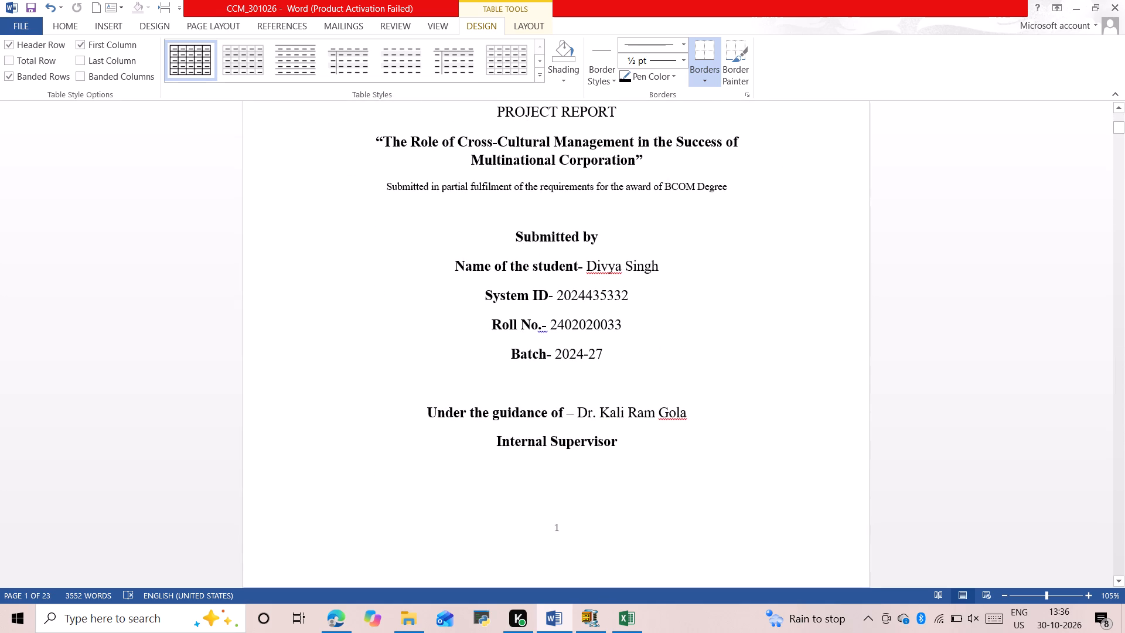
# Print the report to a PDF in the Downloads folder, reusing the existing file name CCM_301026.pdf.
pyautogui.press('Return')
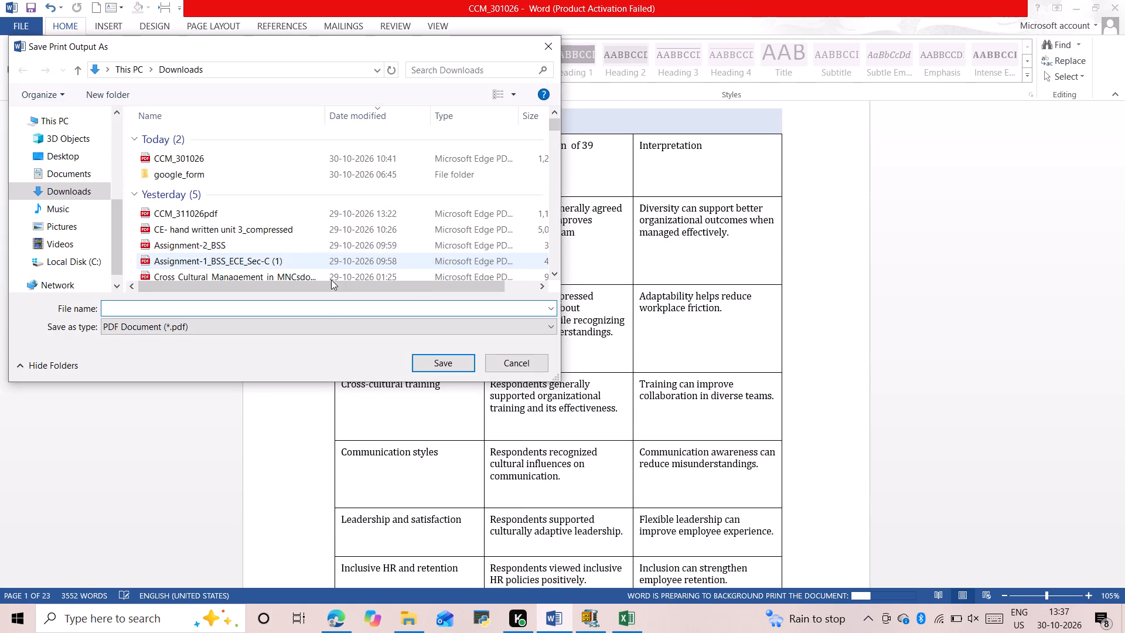
pyautogui.write('cc')
pyautogui.press('m')
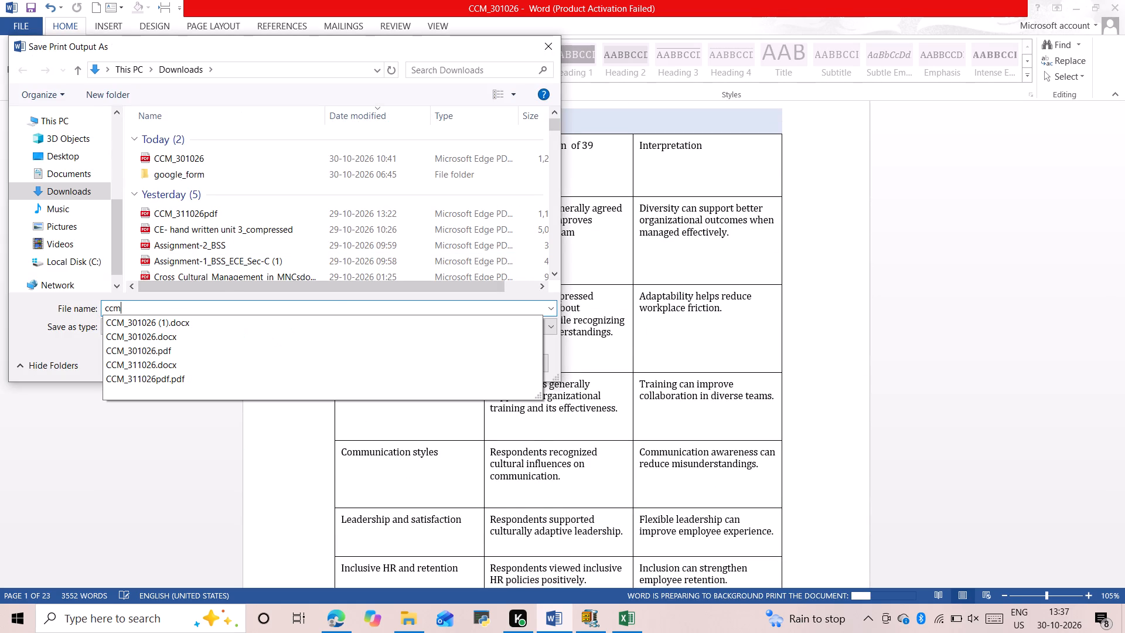
pyautogui.press('Down')
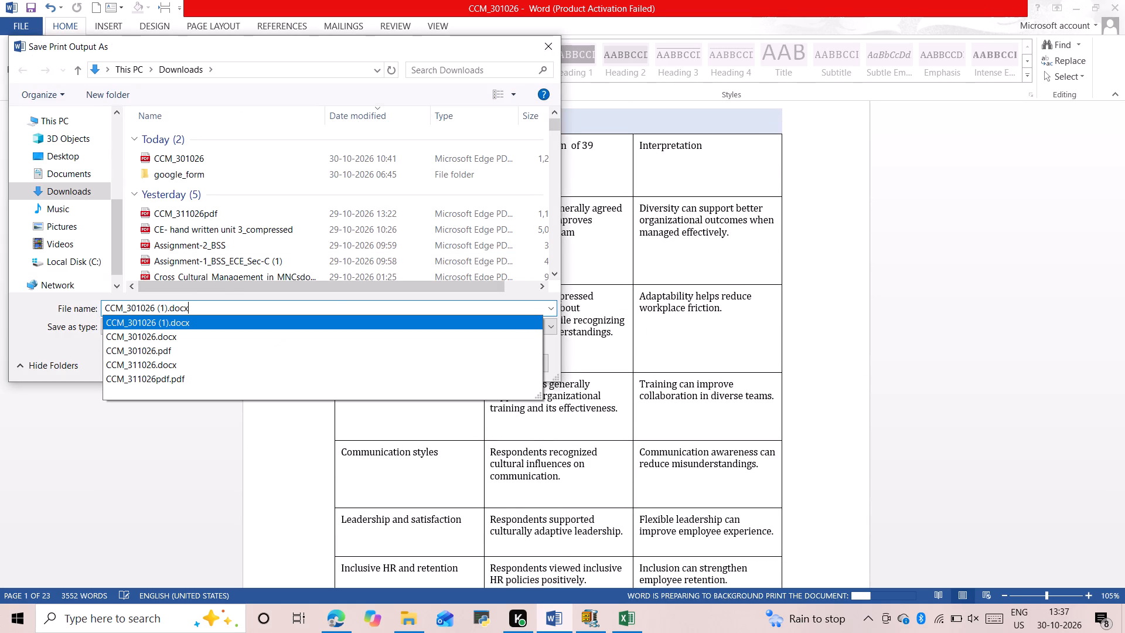
pyautogui.press('Down')
pyautogui.press('Down')
pyautogui.press('Down')
pyautogui.press('Up')
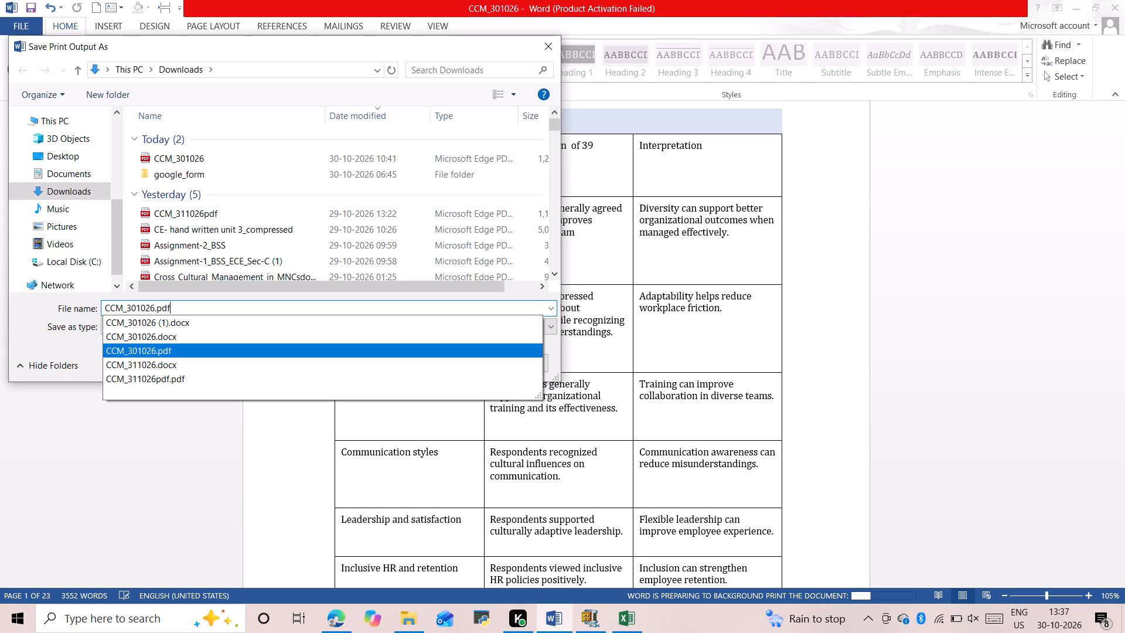
pyautogui.press('Return')
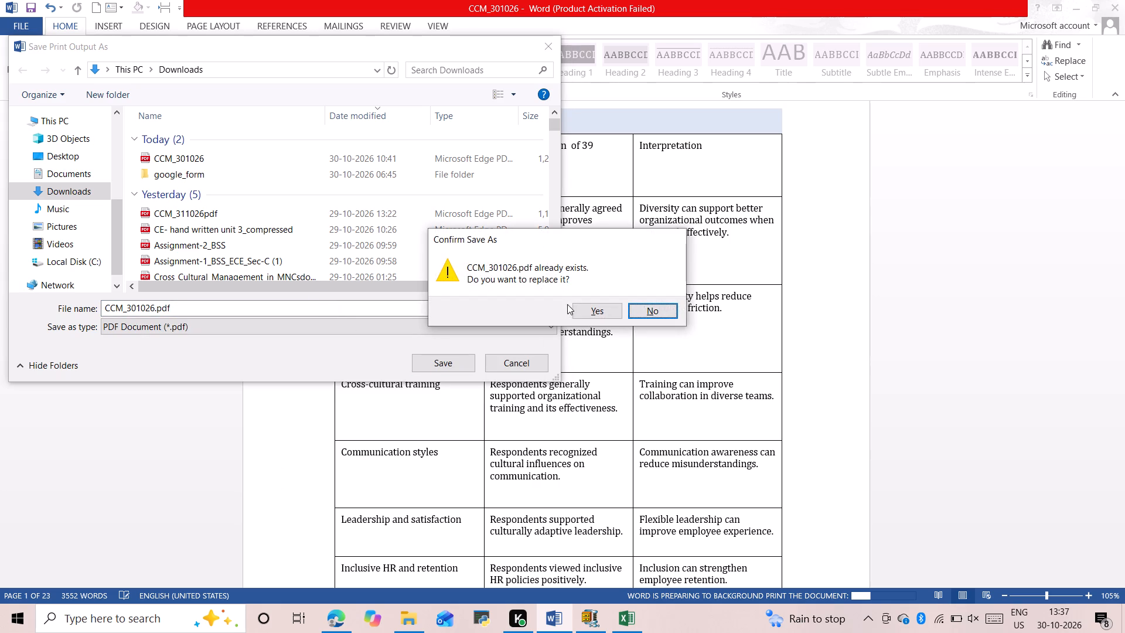
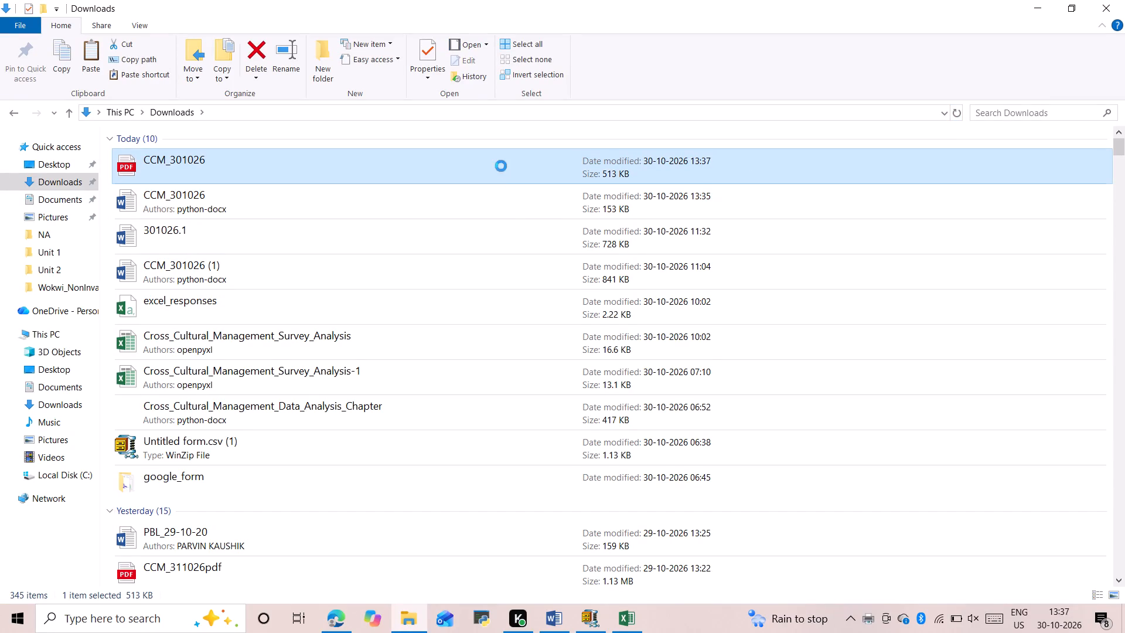
# Copy the CCM_301026 PDF file from the Downloads folder.
pyautogui.click(547, 393)
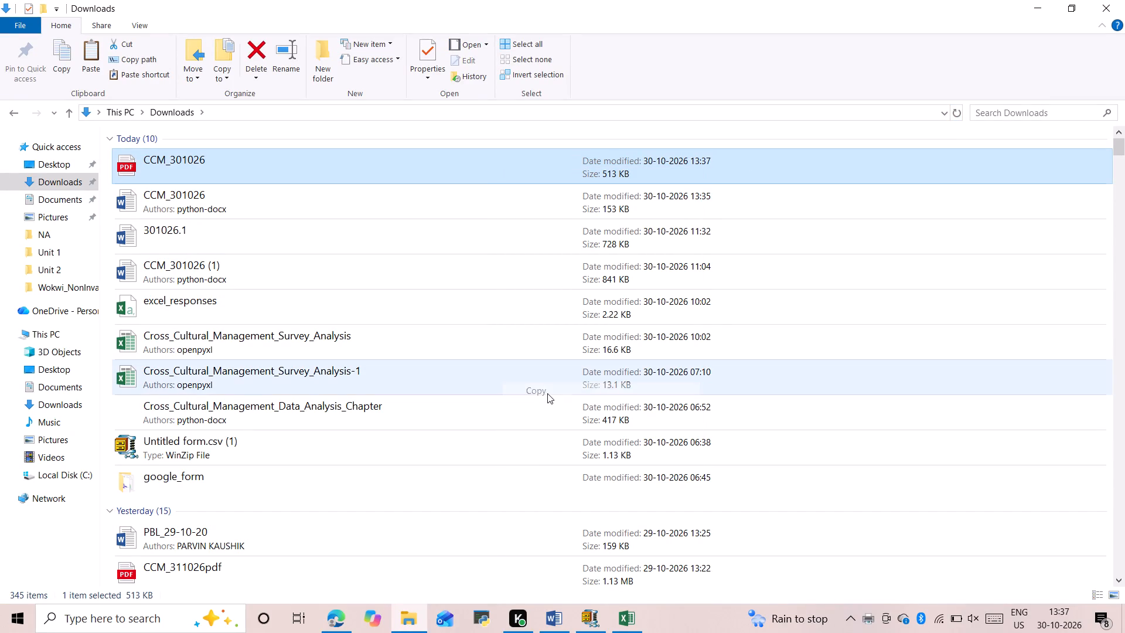